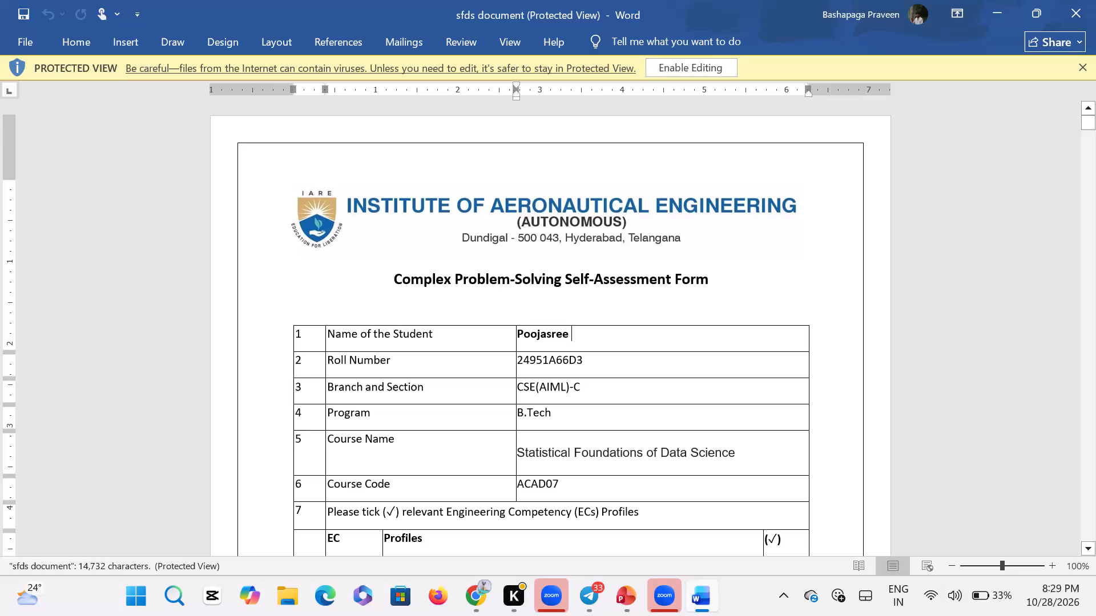
# Enable editing of the protected self-assessment form document.
pyautogui.click(683, 66)
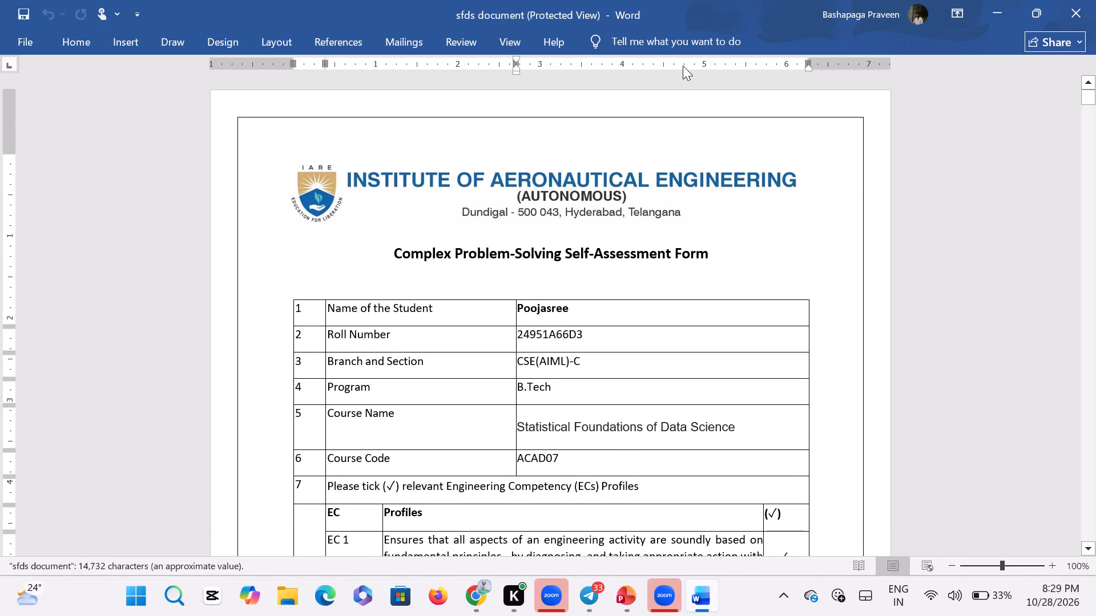
# Replace every occurrence of the existing student name in the document with the new student's name.
pyautogui.hotkey('ctrl', 'h')
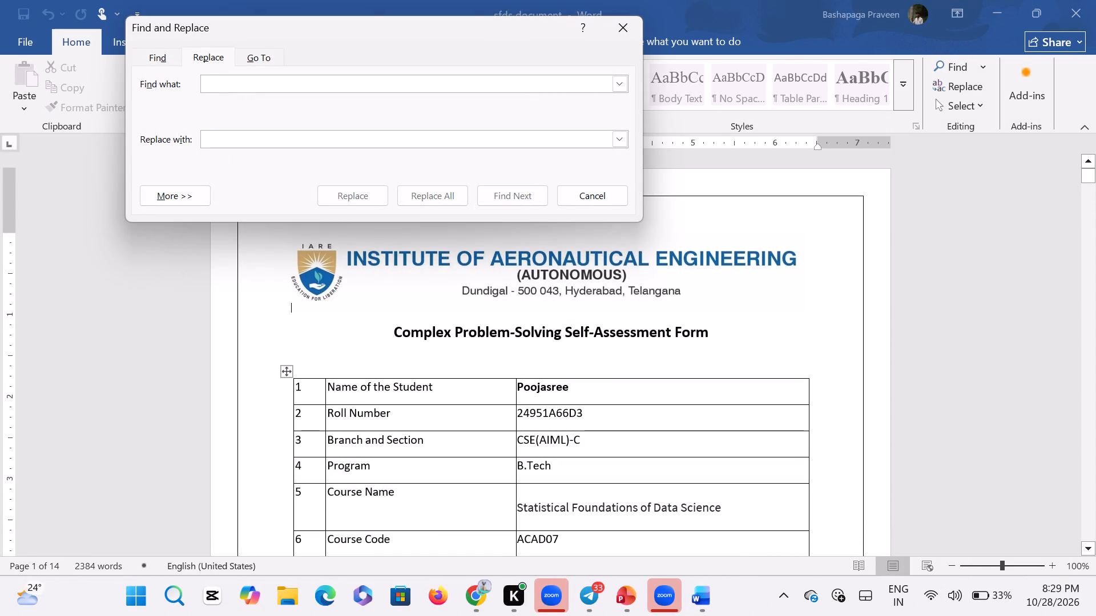
pyautogui.moveTo(578, 387); pyautogui.dragTo(555, 383)
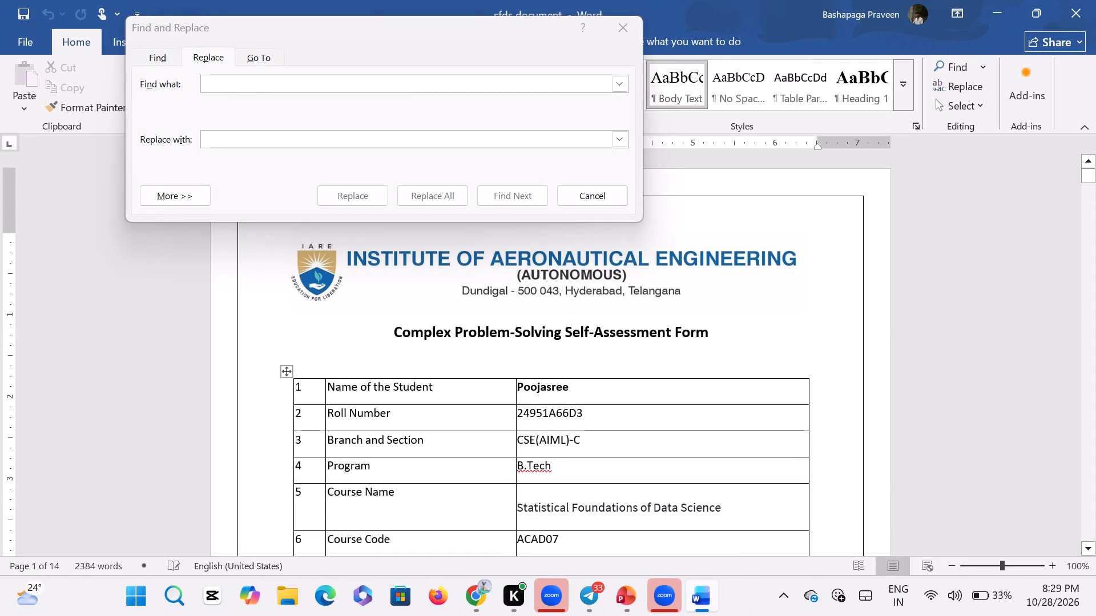
pyautogui.moveTo(555, 383); pyautogui.dragTo(569, 386)
pyautogui.moveTo(569, 386); pyautogui.dragTo(491, 367)
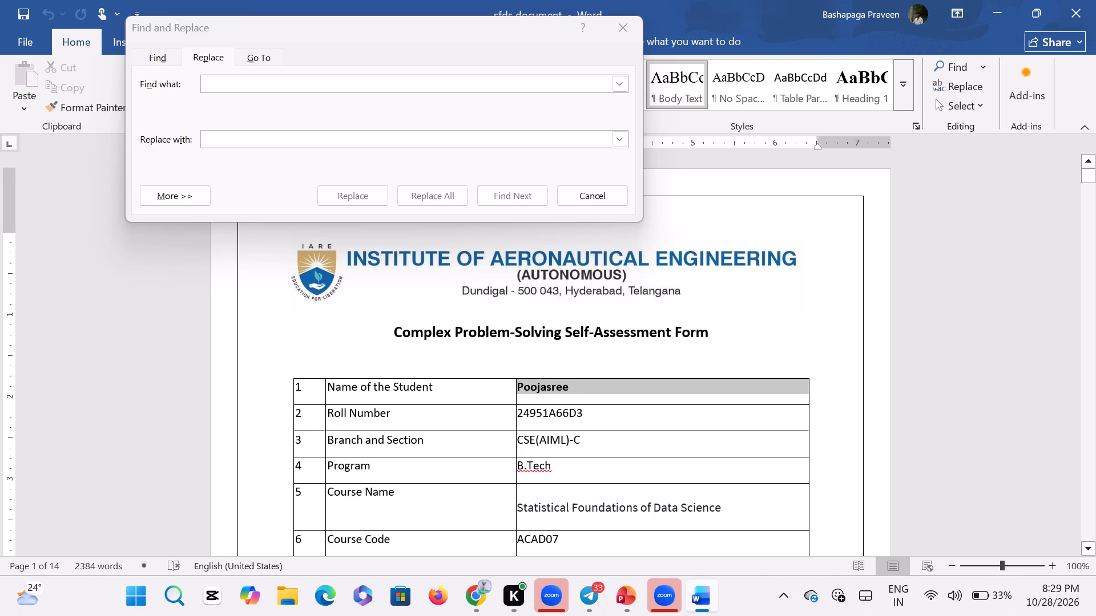
pyautogui.moveTo(491, 367); pyautogui.dragTo(497, 369)
pyautogui.hotkey('ctrl', 'c')
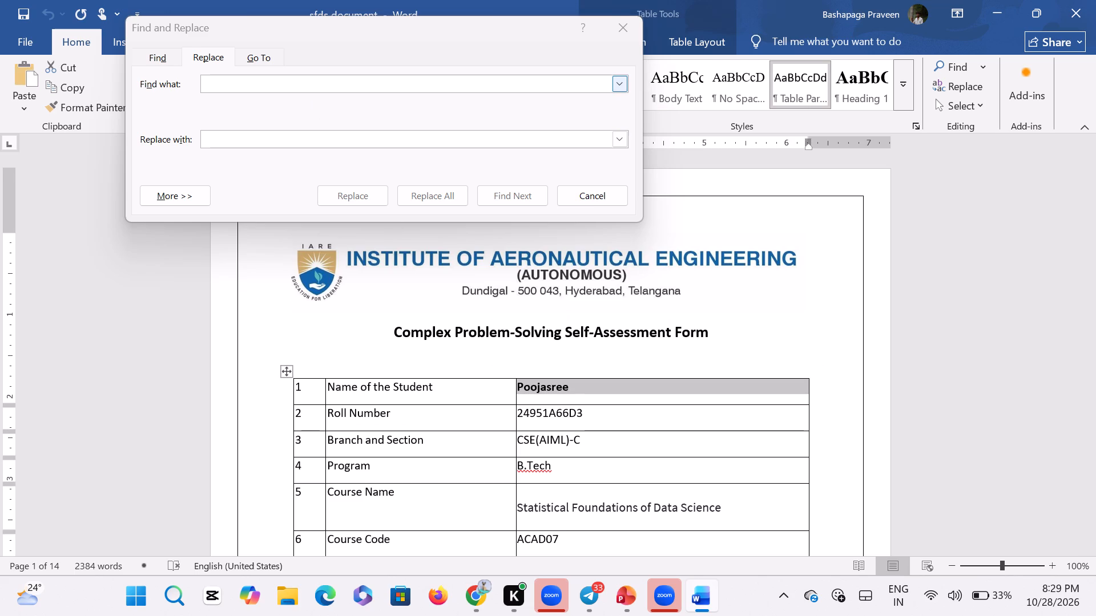
pyautogui.click(292, 91)
pyautogui.click(292, 91)
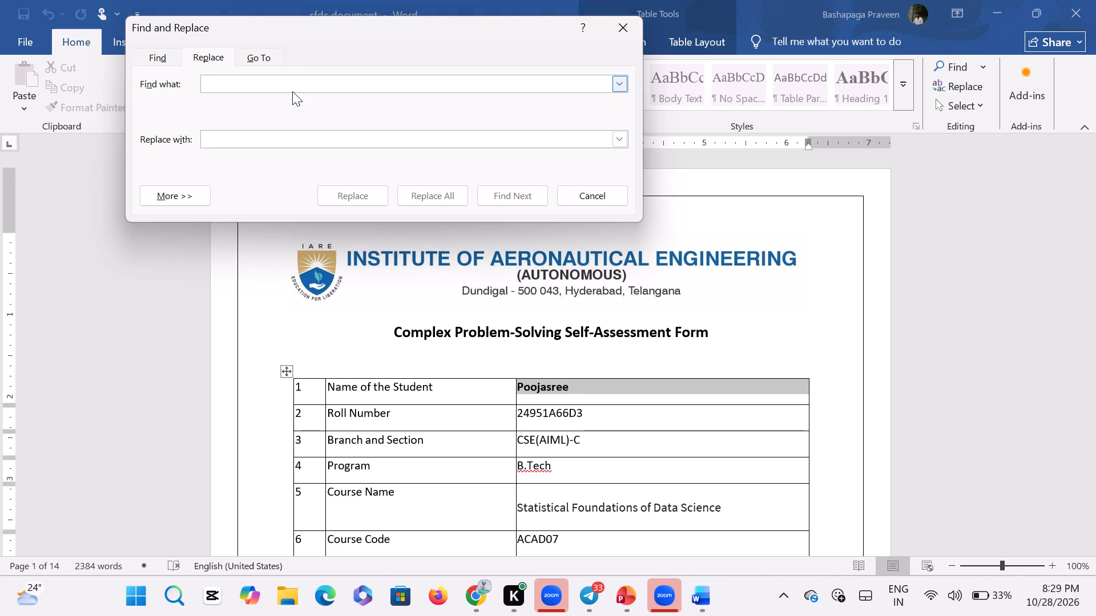
pyautogui.hotkey('ctrl', 'v')
pyautogui.click(249, 142)
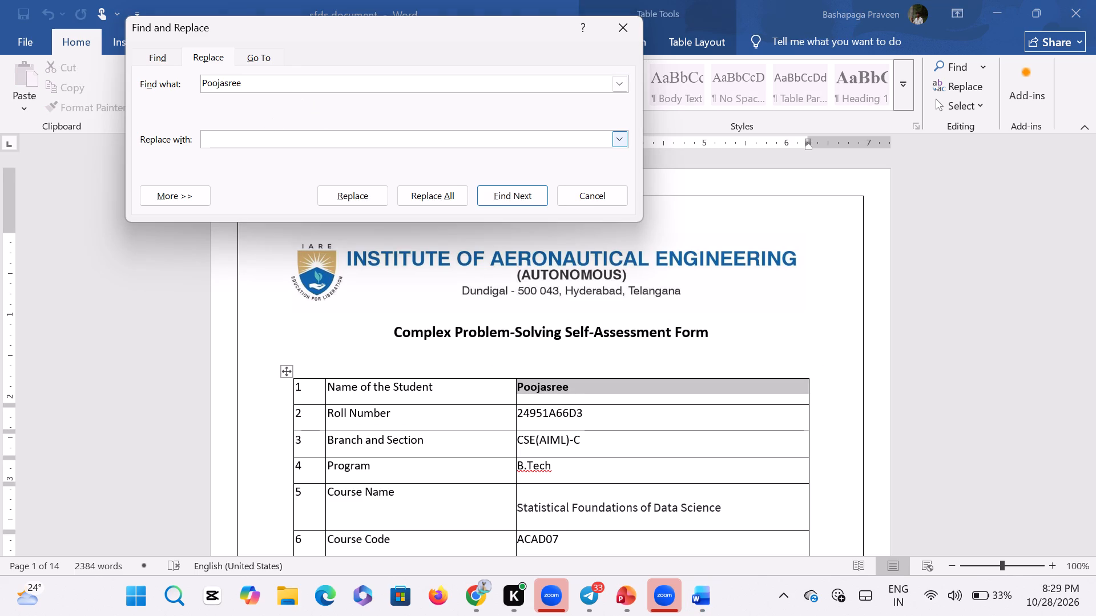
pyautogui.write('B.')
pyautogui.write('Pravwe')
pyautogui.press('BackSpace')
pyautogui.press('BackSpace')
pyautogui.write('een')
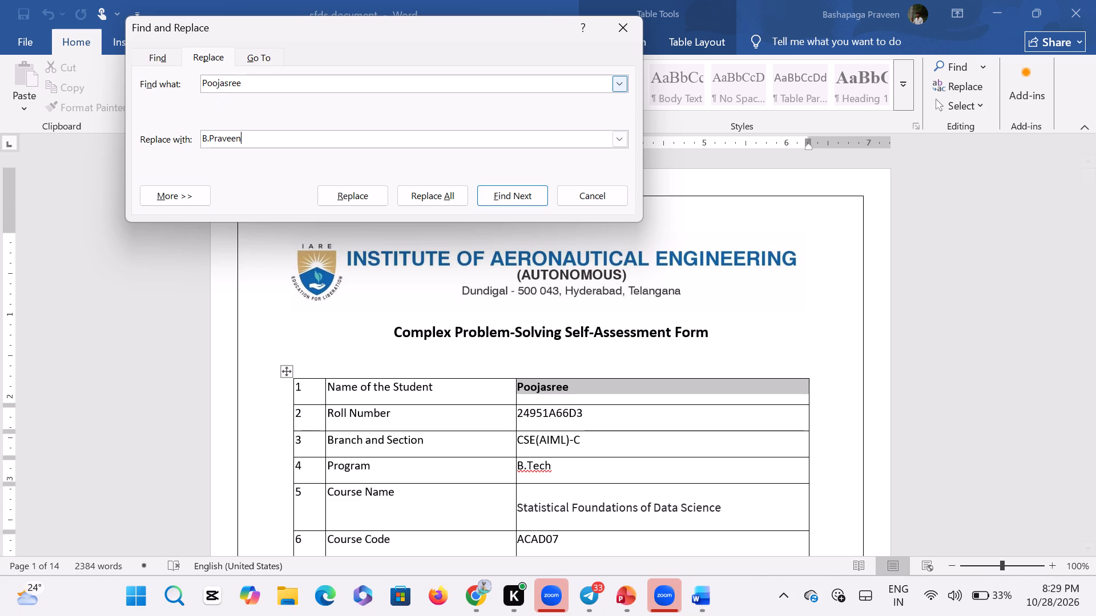
pyautogui.click(450, 200)
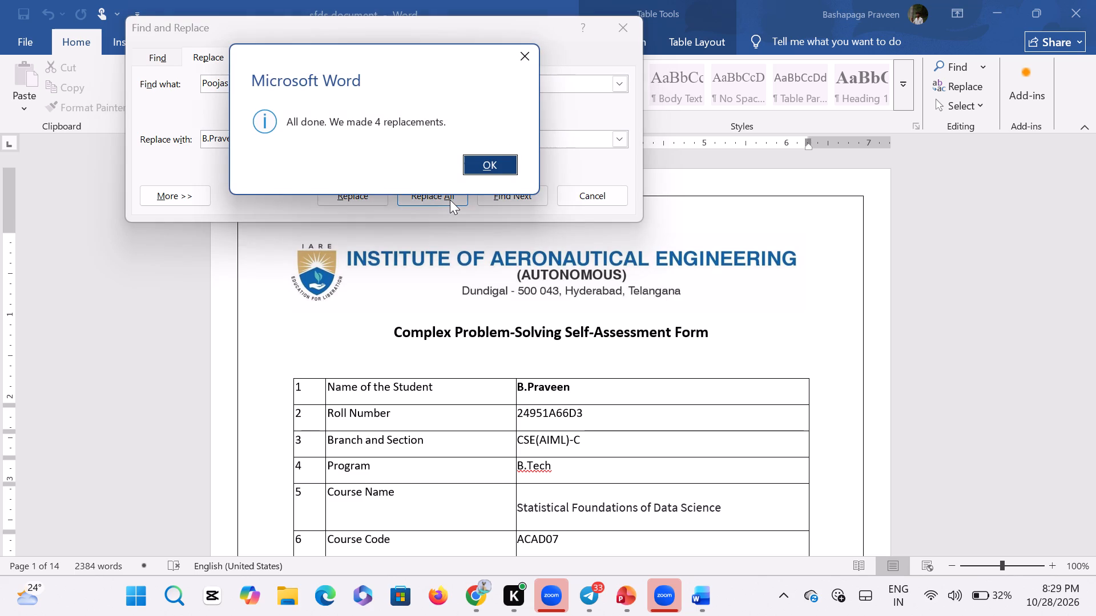
pyautogui.click(487, 161)
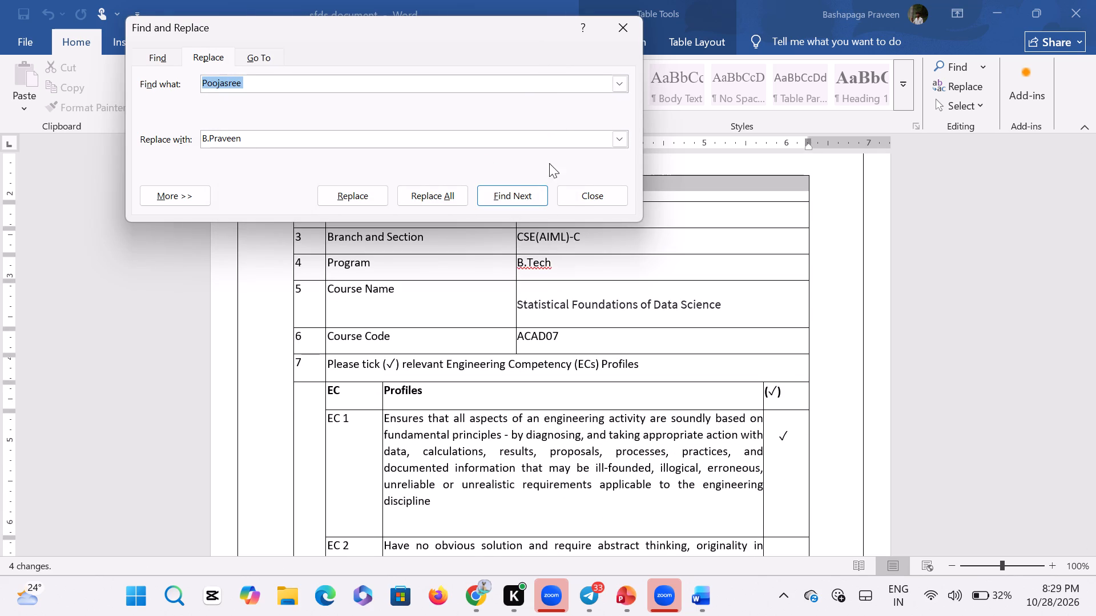
pyautogui.scroll(1, 648, 290)
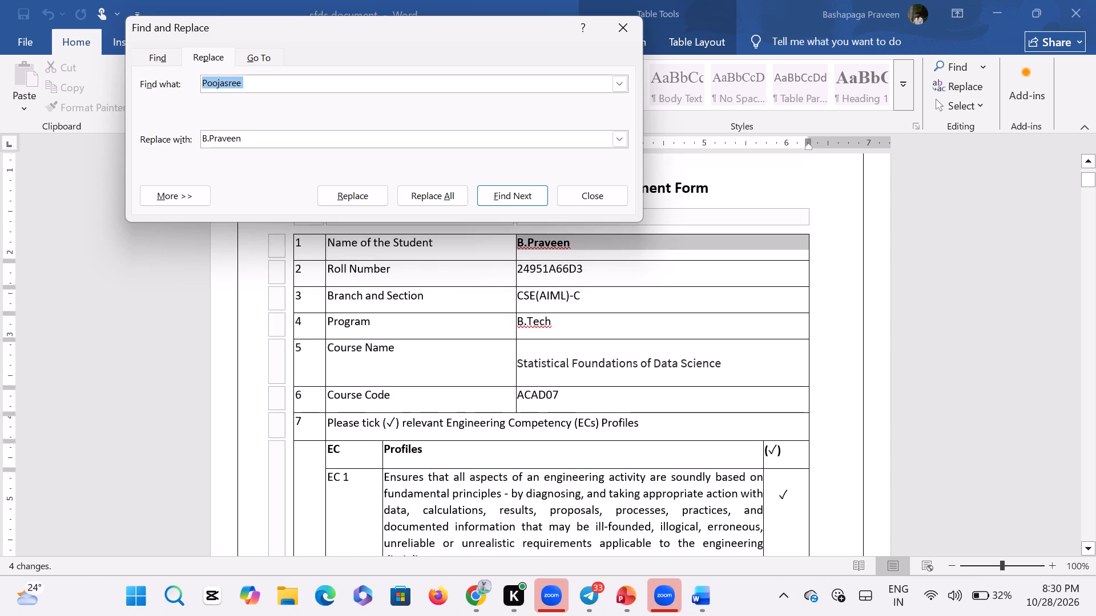
pyautogui.click(607, 300)
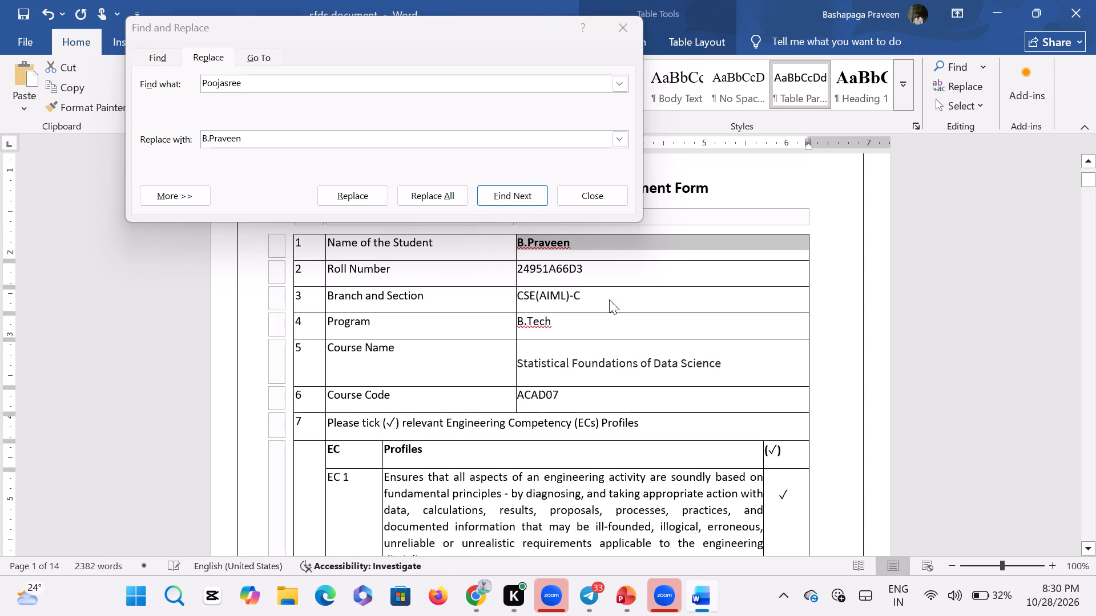
pyautogui.click(590, 273)
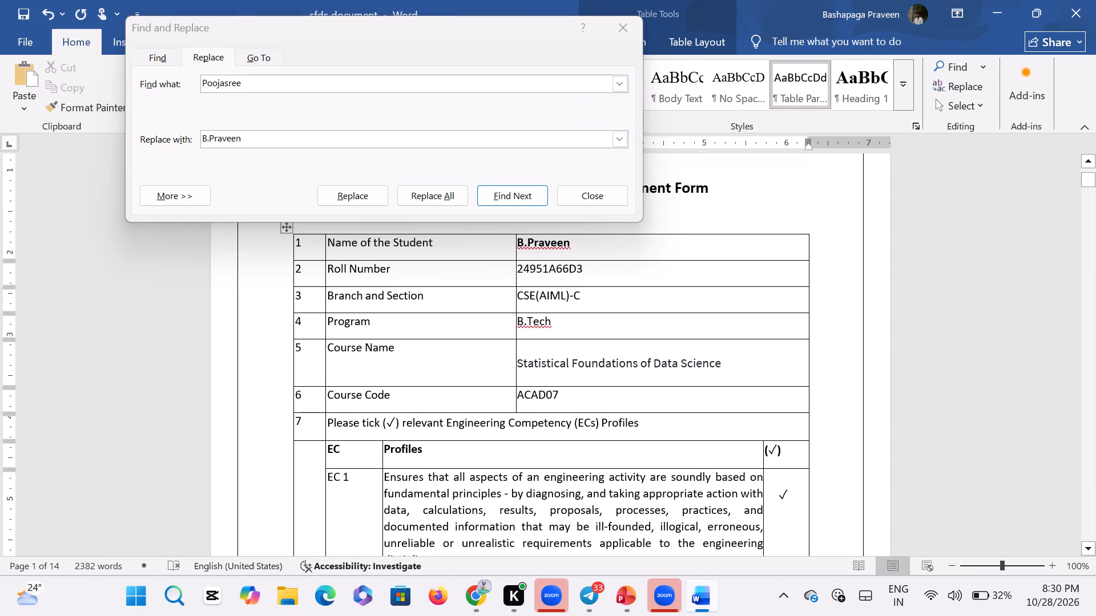
pyautogui.click(584, 192)
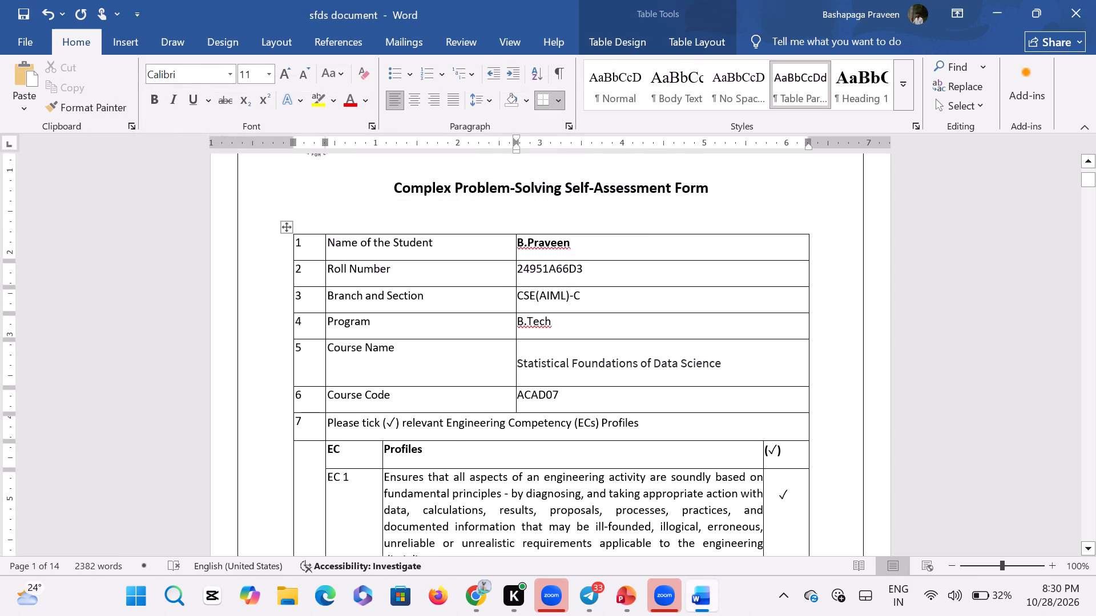
# Replace every occurrence of the roll number from the form's table with the new student's roll number.
pyautogui.hotkey('ctrl', 'a')
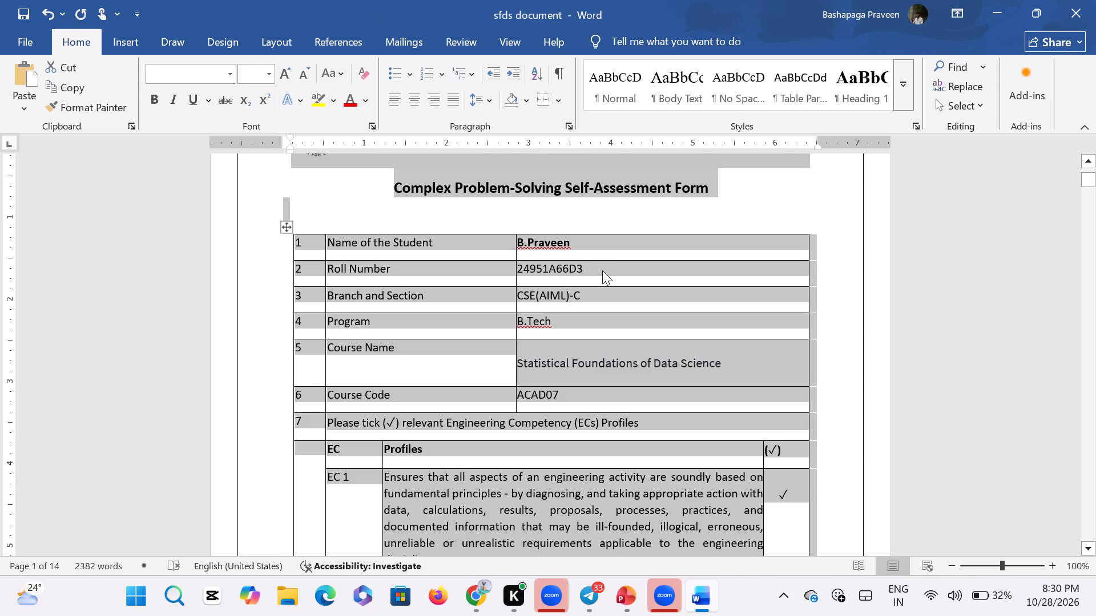
pyautogui.click(602, 270)
pyautogui.click(602, 270)
pyautogui.moveTo(602, 270); pyautogui.dragTo(562, 270)
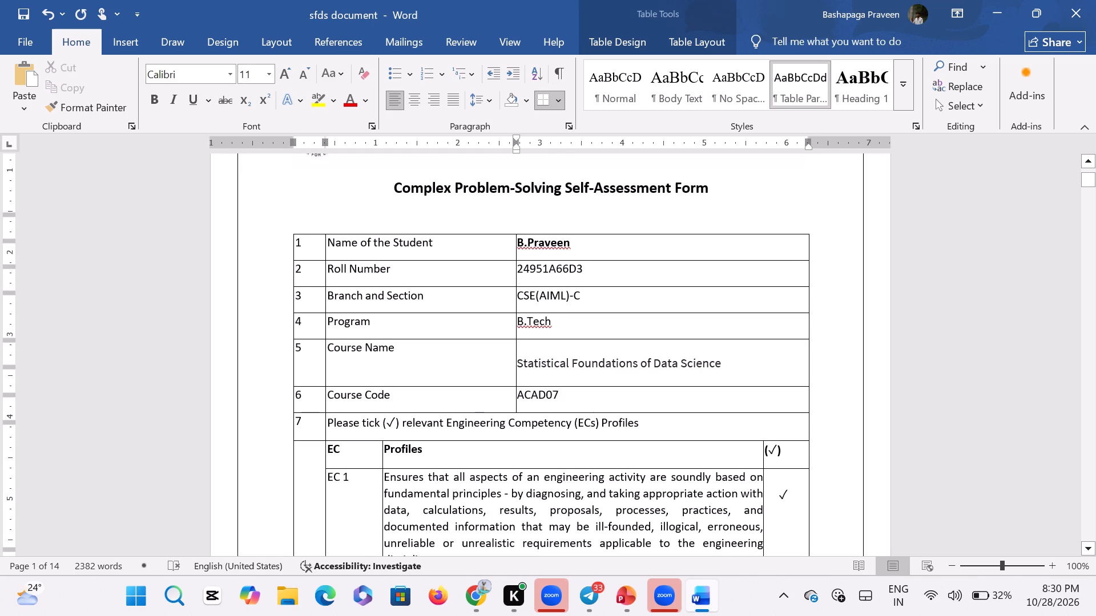
pyautogui.moveTo(562, 270); pyautogui.dragTo(525, 271)
pyautogui.hotkey('ctrl', 'c')
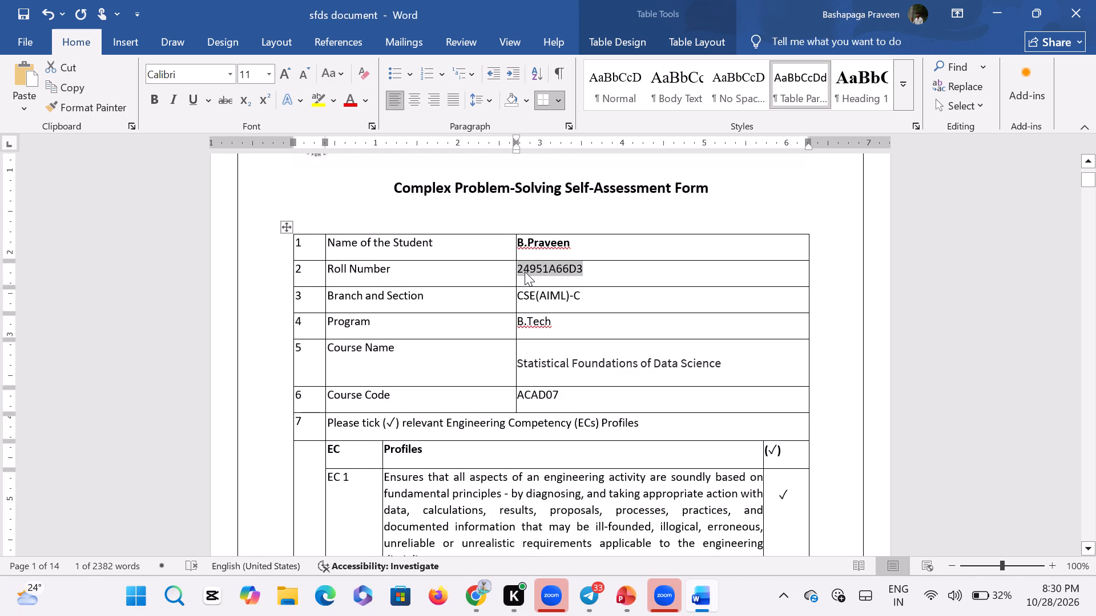
pyautogui.hotkey('ctrl', 'h')
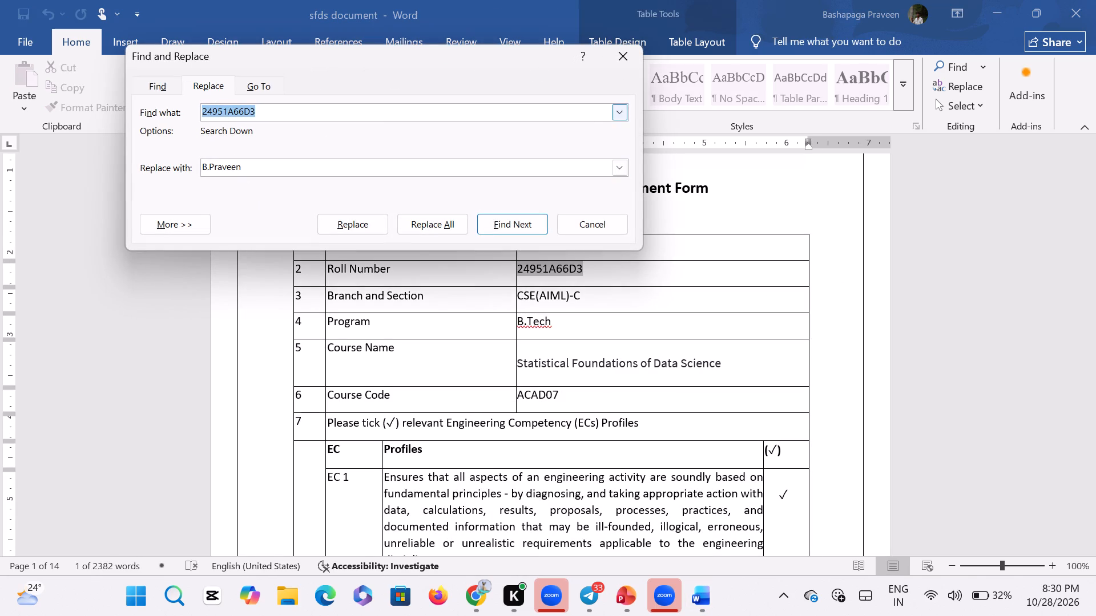
pyautogui.click(277, 163)
pyautogui.hotkey('ctrl', 'v')
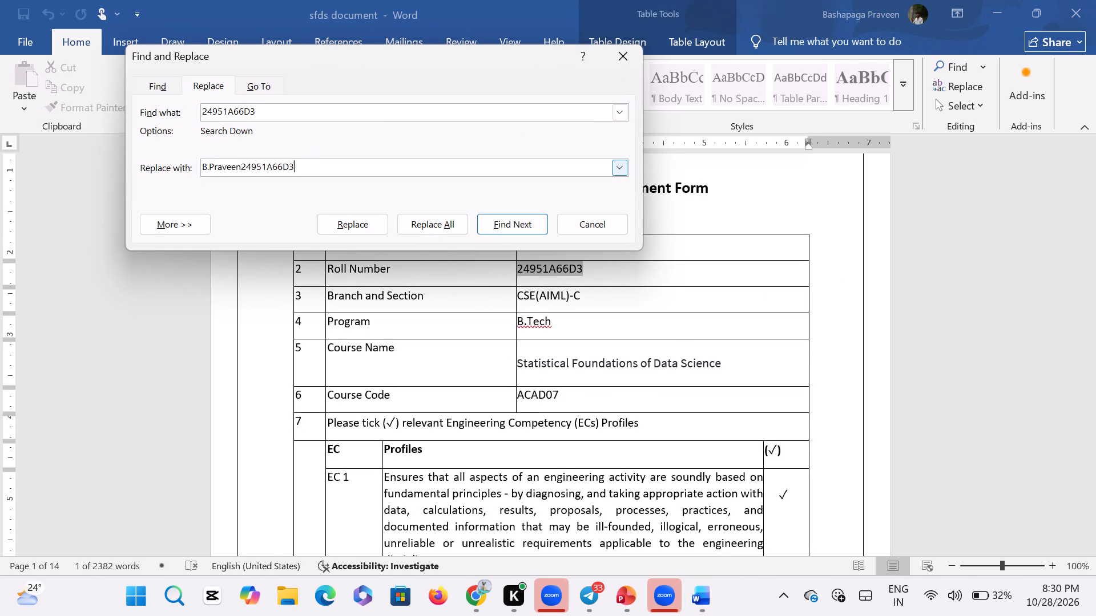
pyautogui.press('Left')
pyautogui.press('Left')
pyautogui.press('Left')
pyautogui.press('Left')
pyautogui.press('Left')
pyautogui.press('Left')
pyautogui.press('Left')
pyautogui.press('Left')
pyautogui.press('Left')
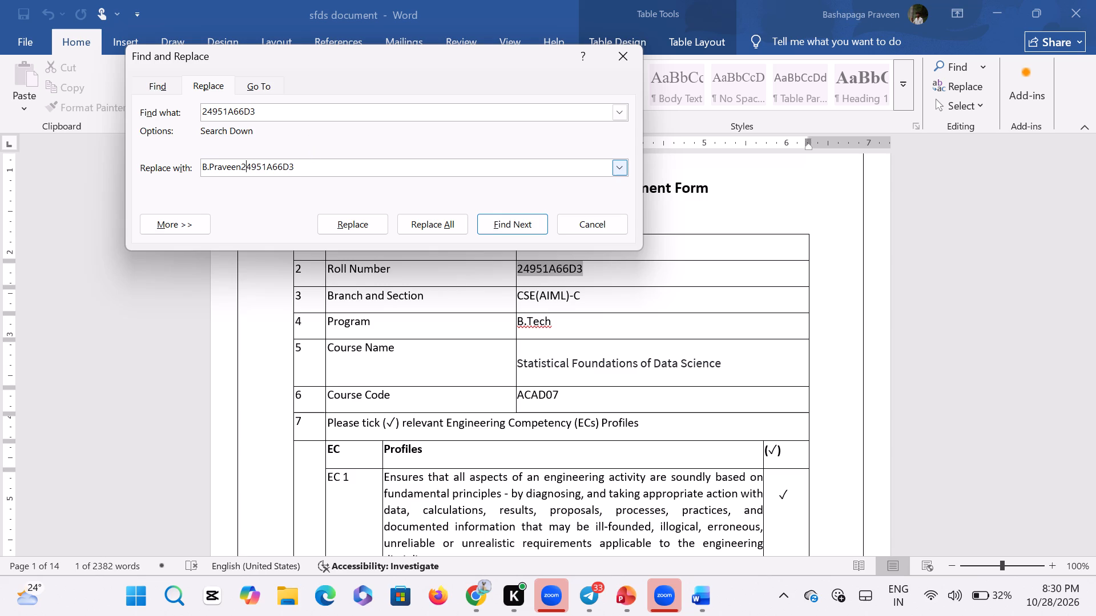
pyautogui.press('Left')
pyautogui.press('BackSpace')
pyautogui.press('BackSpace')
pyautogui.press('BackSpace')
pyautogui.press('BackSpace')
pyautogui.press('BackSpace')
pyautogui.press('BackSpace')
pyautogui.press('BackSpace')
pyautogui.press('BackSpace')
pyautogui.press('BackSpace')
pyautogui.press('BackSpace')
pyautogui.press('BackSpace')
pyautogui.press('BackSpace')
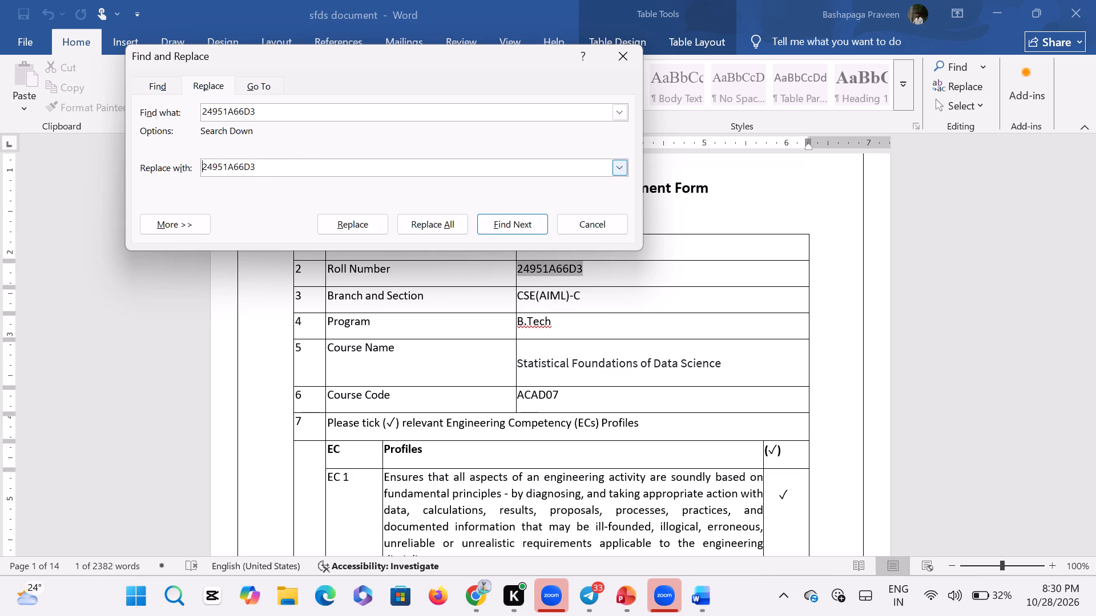
pyautogui.press('Right')
pyautogui.press('Right')
pyautogui.press('Right')
pyautogui.press('Right')
pyautogui.press('Right')
pyautogui.press('Right')
pyautogui.press('Right')
pyautogui.press('Right')
pyautogui.press('Right')
pyautogui.press('Right')
pyautogui.press('Right')
pyautogui.press('BackSpace')
pyautogui.press('BackSpace')
pyautogui.hotkey('shift', 'e')
pyautogui.press('0')
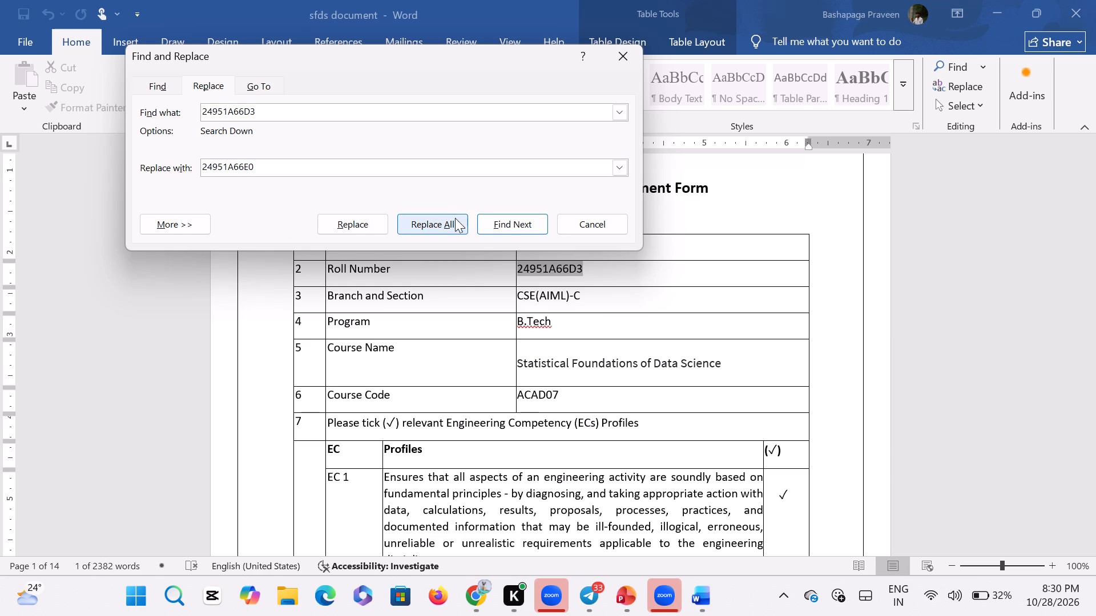
pyautogui.click(420, 226)
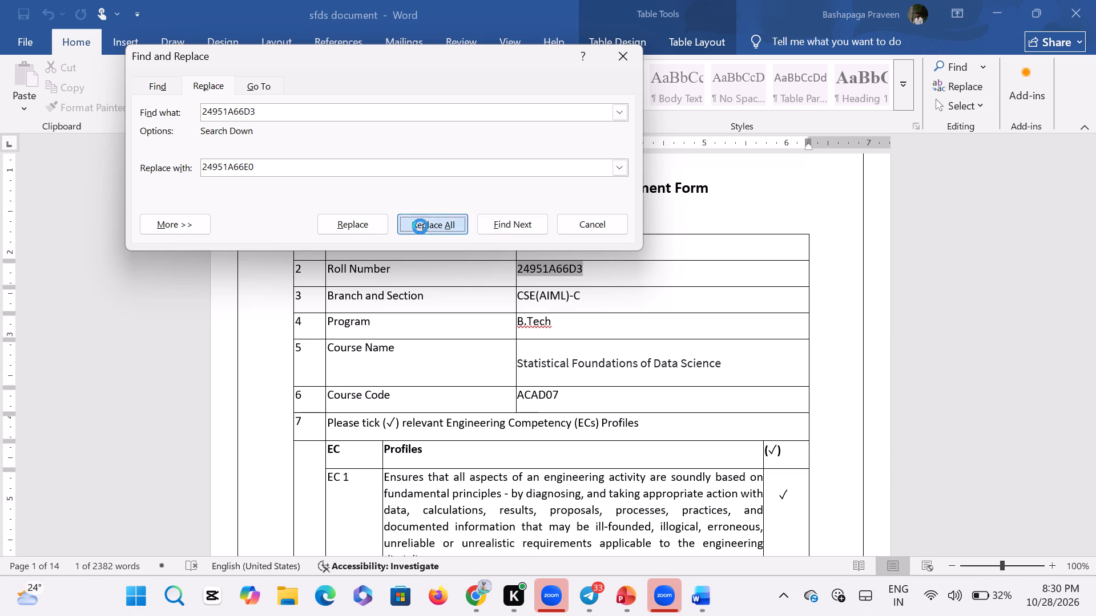
pyautogui.click(428, 201)
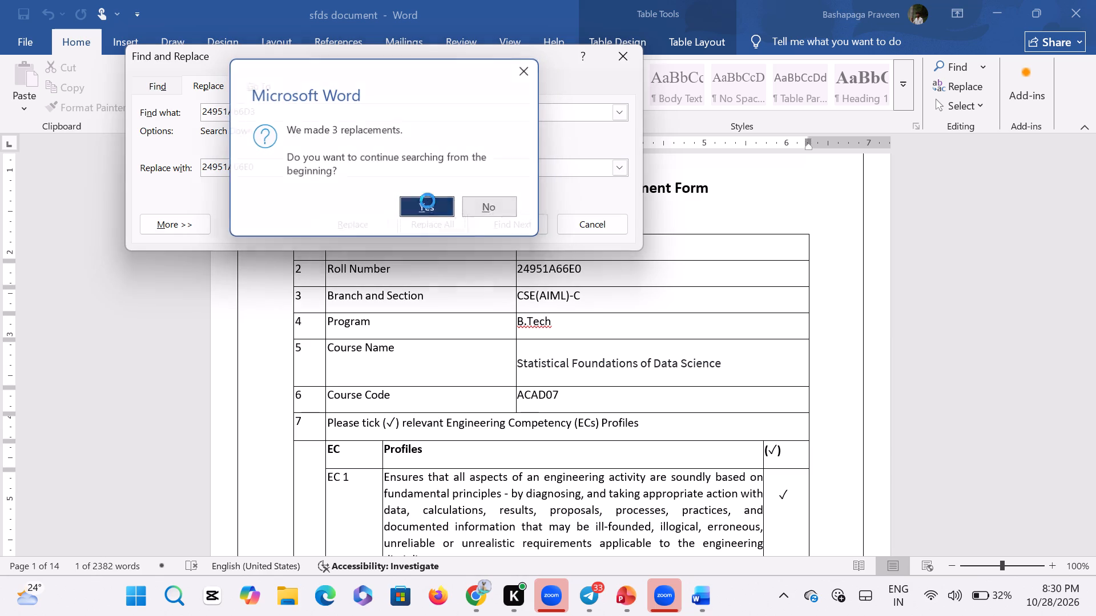
pyautogui.click(472, 197)
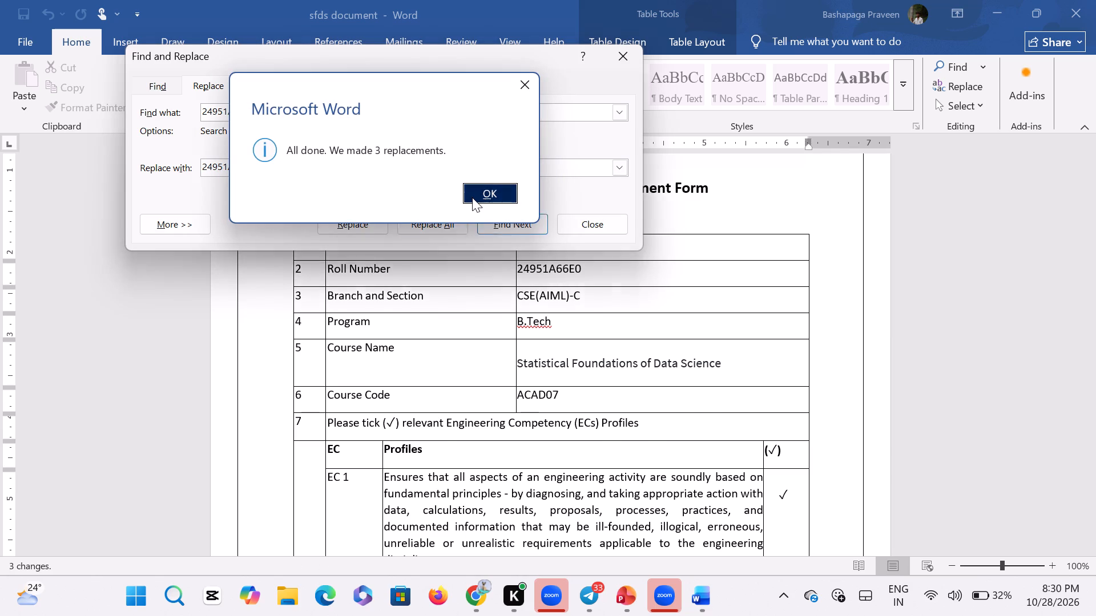
# Replace every occurrence of the section CSE(AIML)-C in the document with CSE(AIML)-A.
pyautogui.scroll(3, 563, 311)
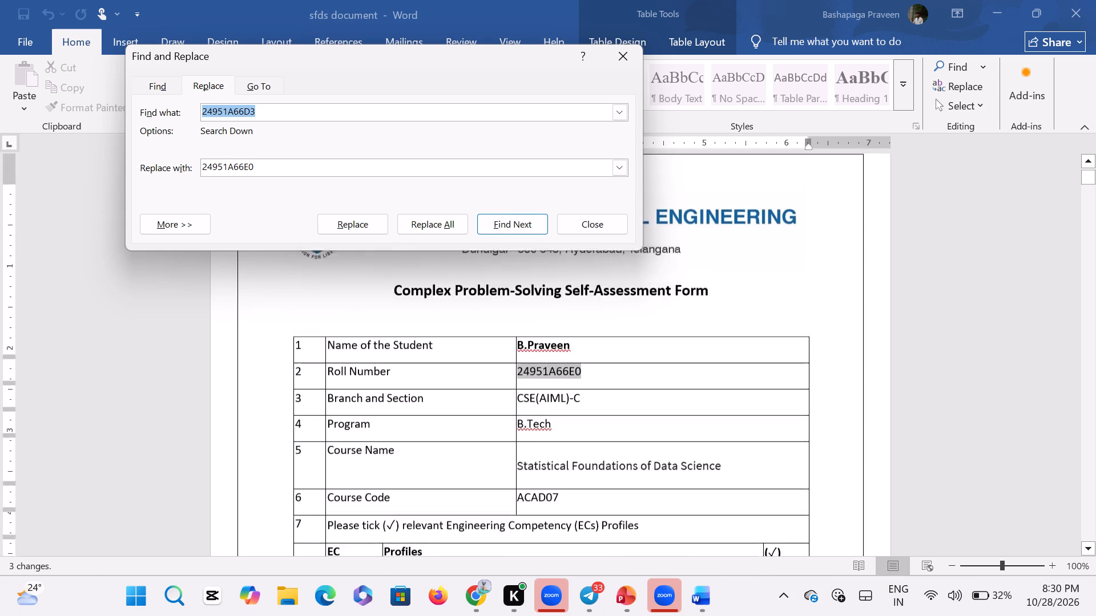
pyautogui.click(597, 440)
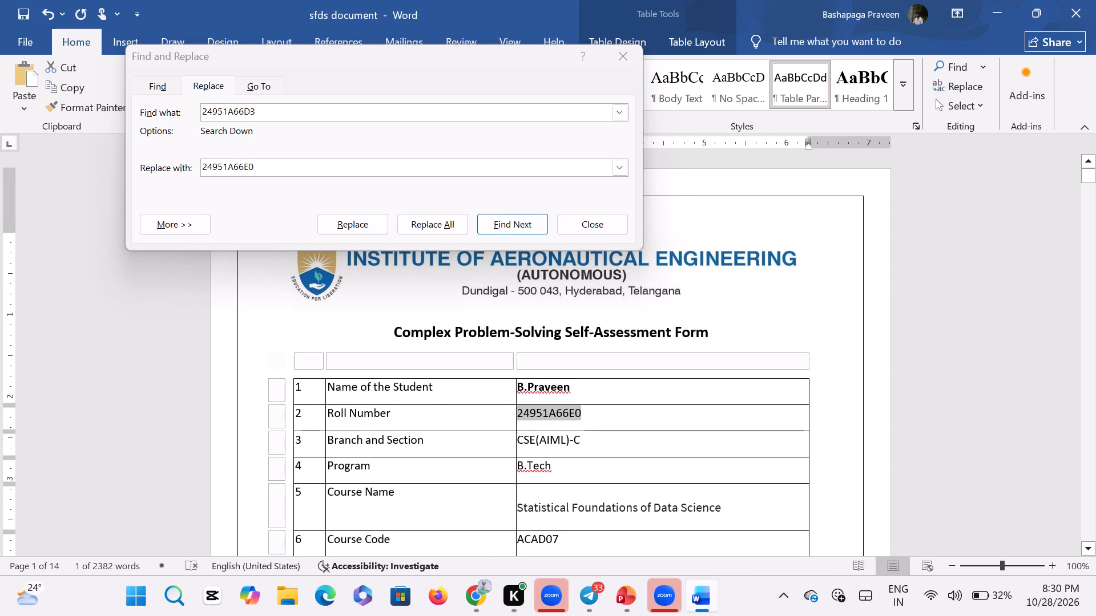
pyautogui.moveTo(582, 440); pyautogui.dragTo(526, 445)
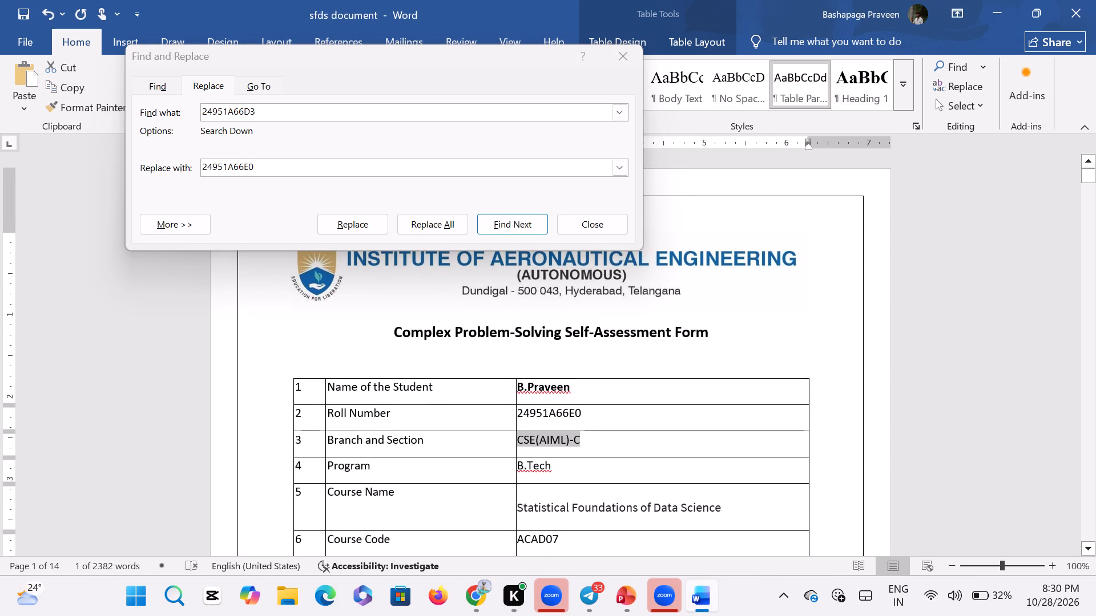
pyautogui.moveTo(526, 445); pyautogui.dragTo(520, 448)
pyautogui.hotkey('ctrl', 'c')
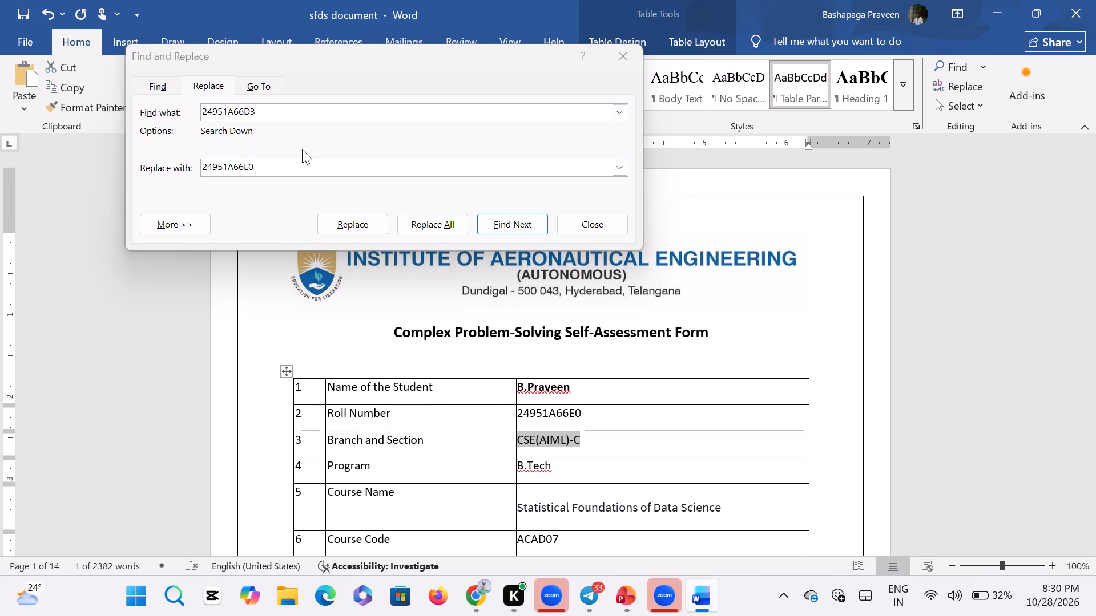
pyautogui.click(293, 116)
pyautogui.hotkey('ctrl', 'v')
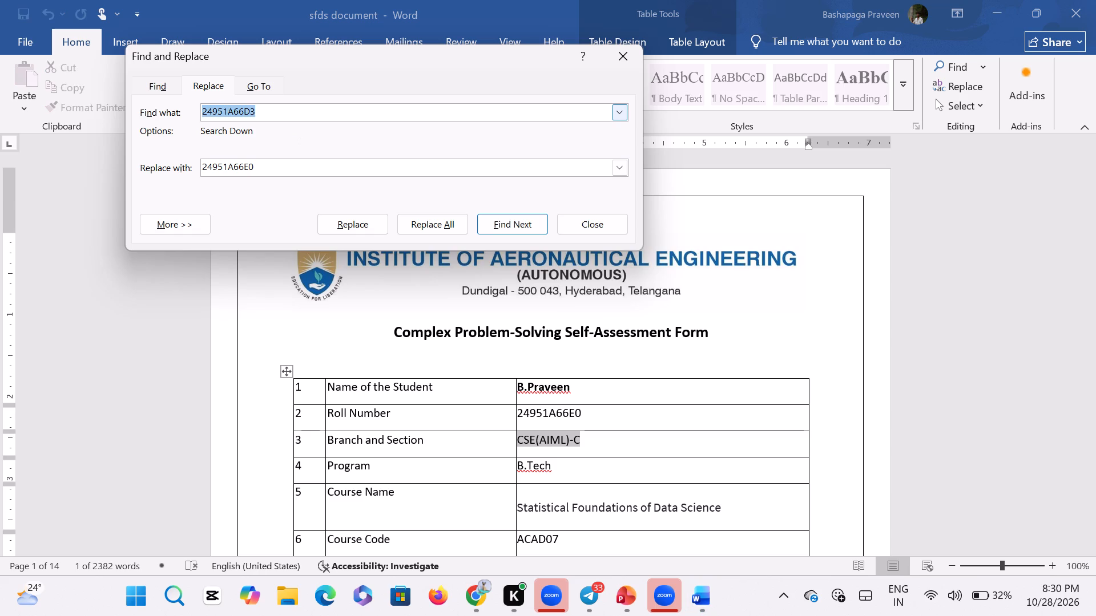
pyautogui.click(275, 173)
pyautogui.hotkey('ctrl', 'a')
pyautogui.hotkey('ctrl', 'v')
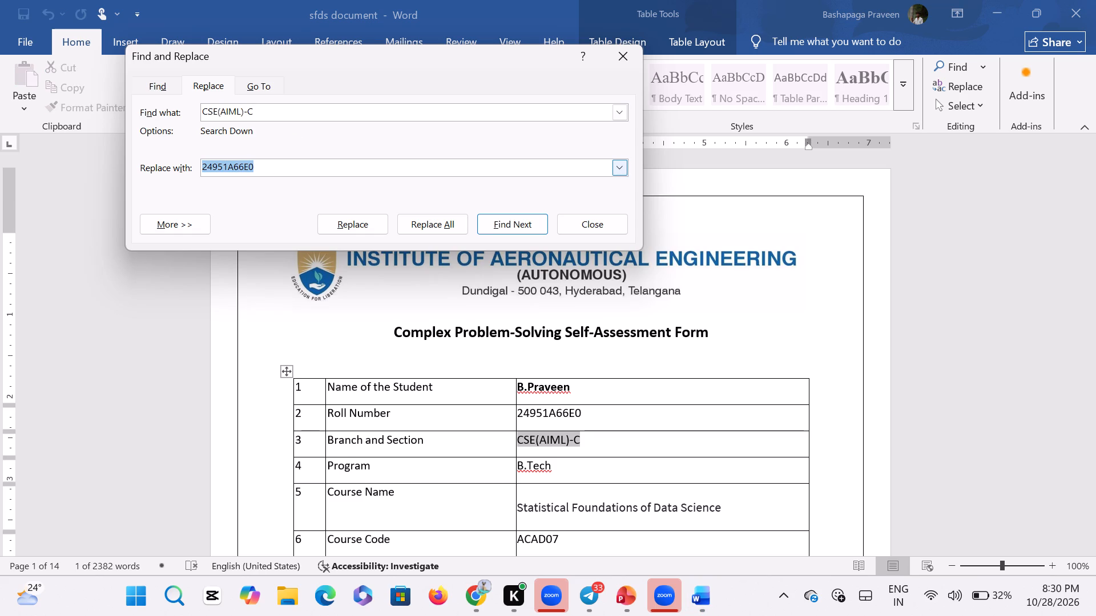
pyautogui.press('BackSpace')
pyautogui.hotkey('shift', 'a')
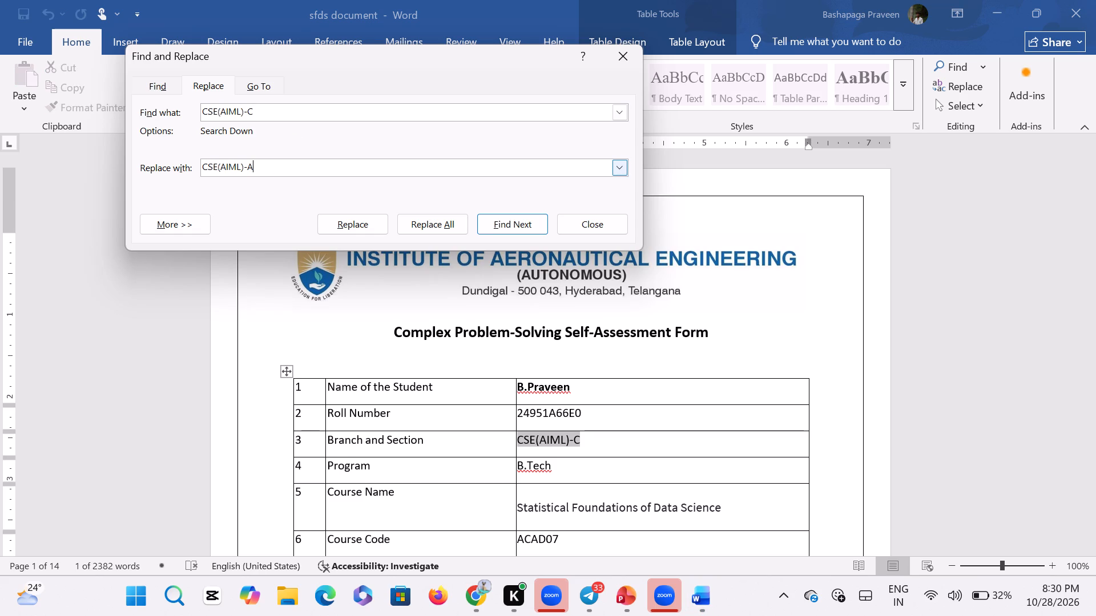
pyautogui.click(448, 219)
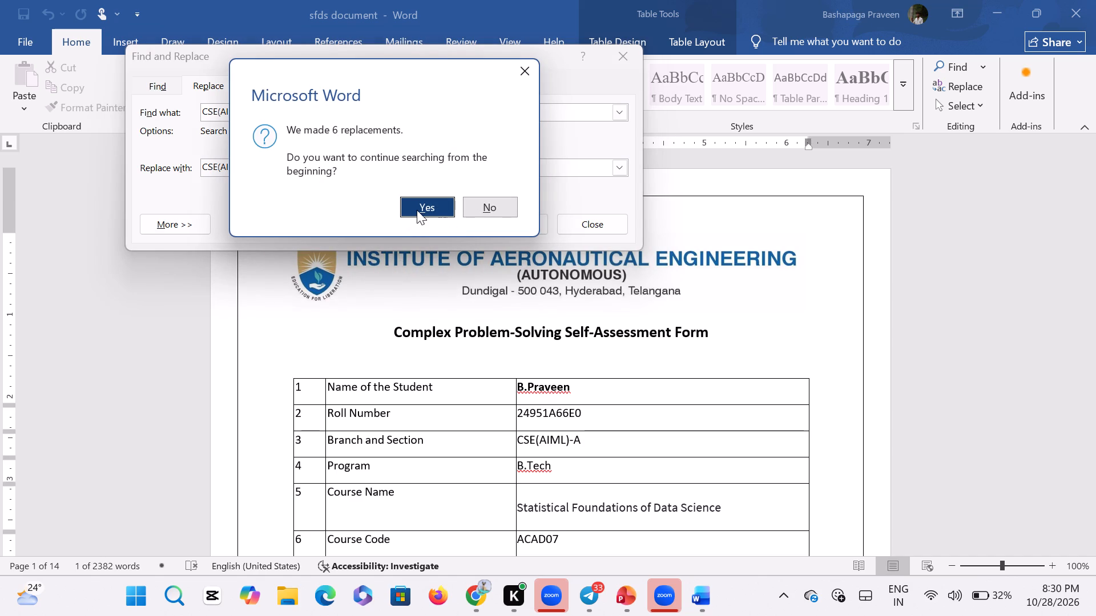
pyautogui.click(417, 210)
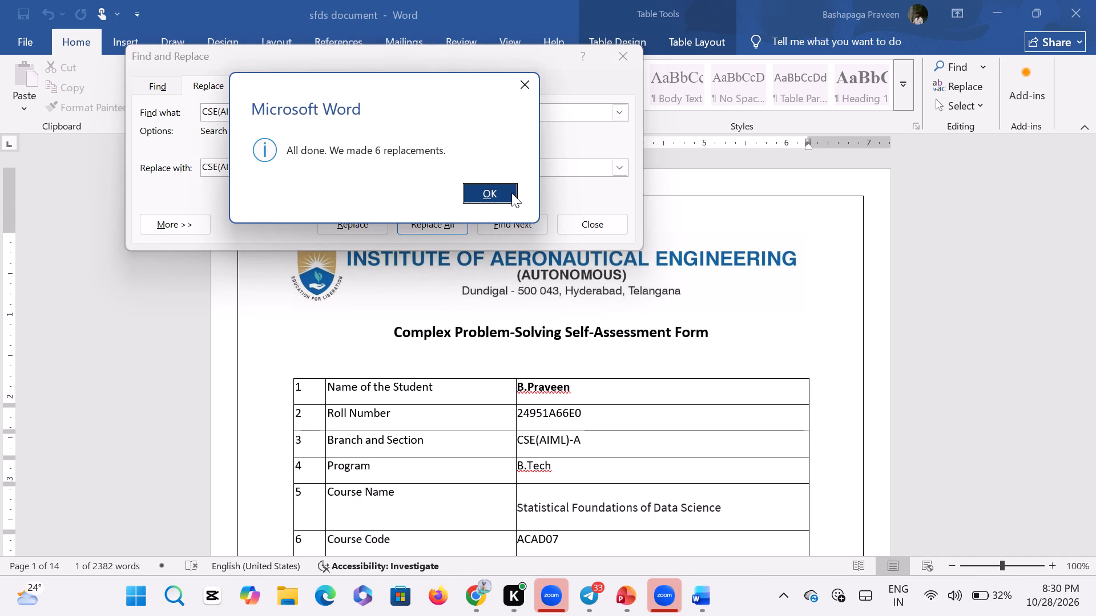
pyautogui.click(511, 193)
# Review the document from the form table through the Certificate page, checking the student name, roll number and section in each place.
pyautogui.scroll(2, 638, 339)
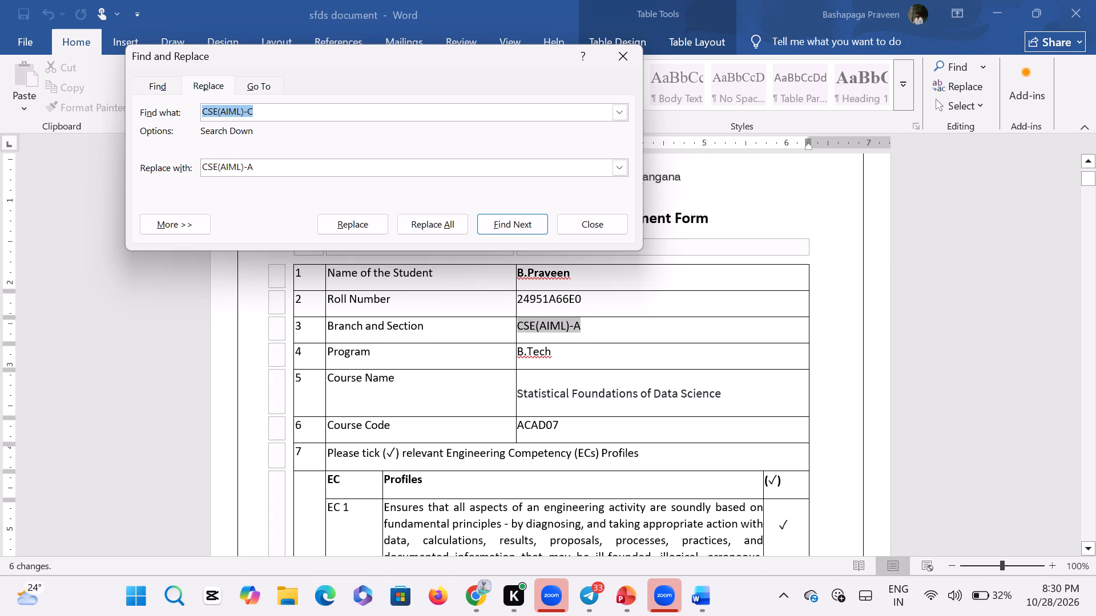
pyautogui.scroll(-6, 638, 339)
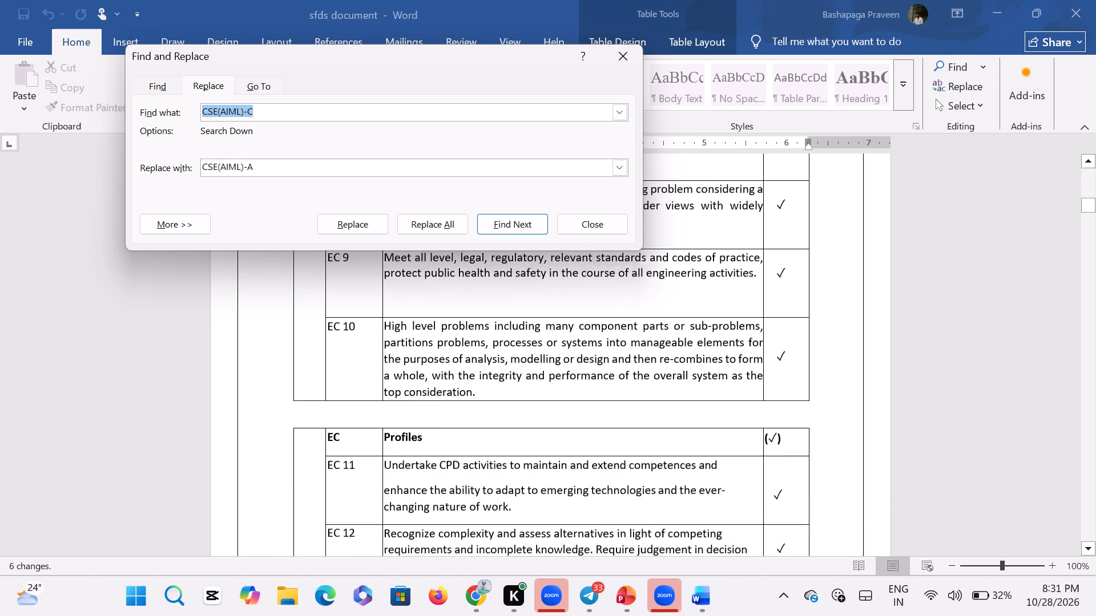
pyautogui.scroll(-6, 638, 339)
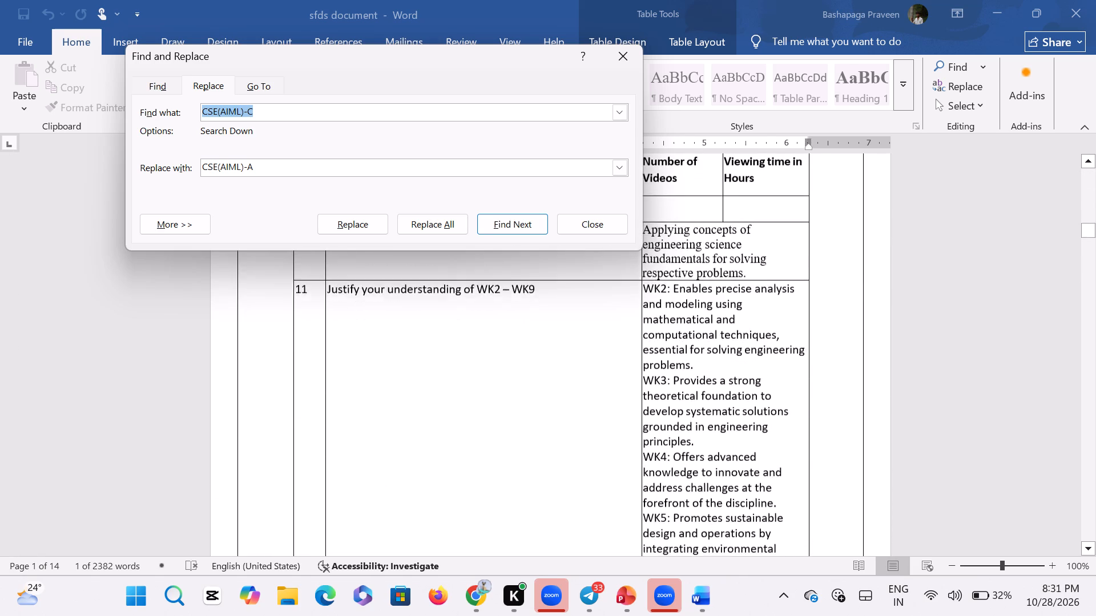
pyautogui.scroll(-3, 638, 339)
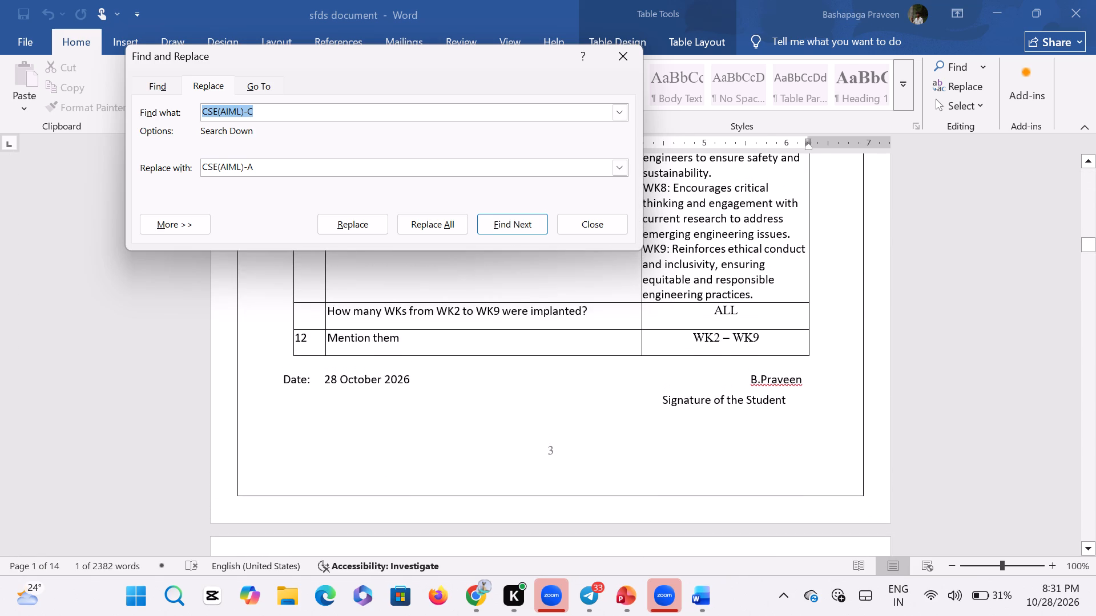
pyautogui.scroll(-3, 638, 339)
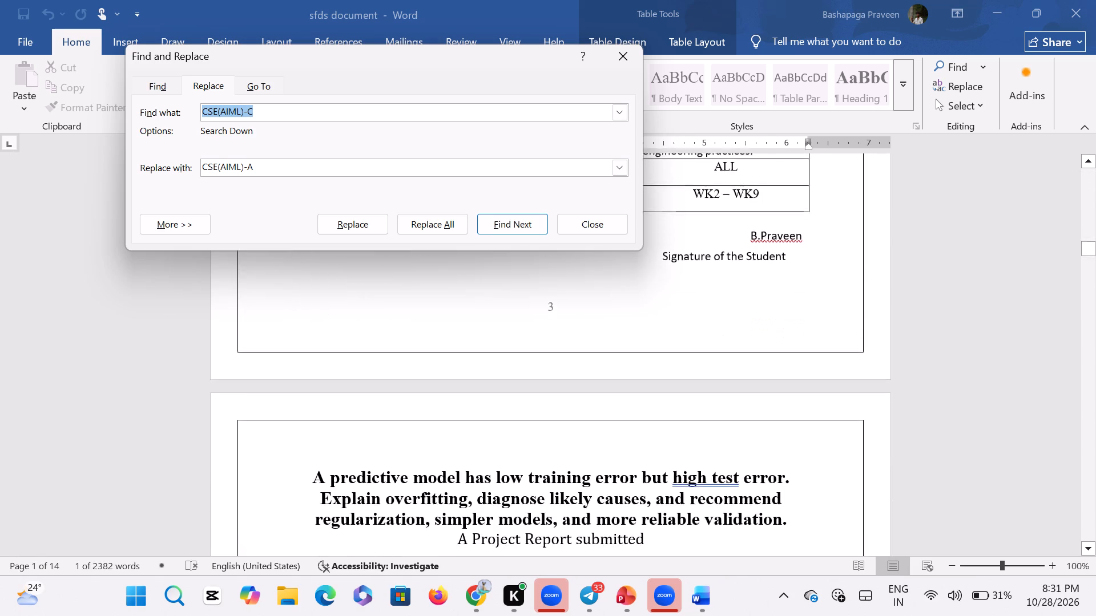
pyautogui.scroll(-5, 638, 339)
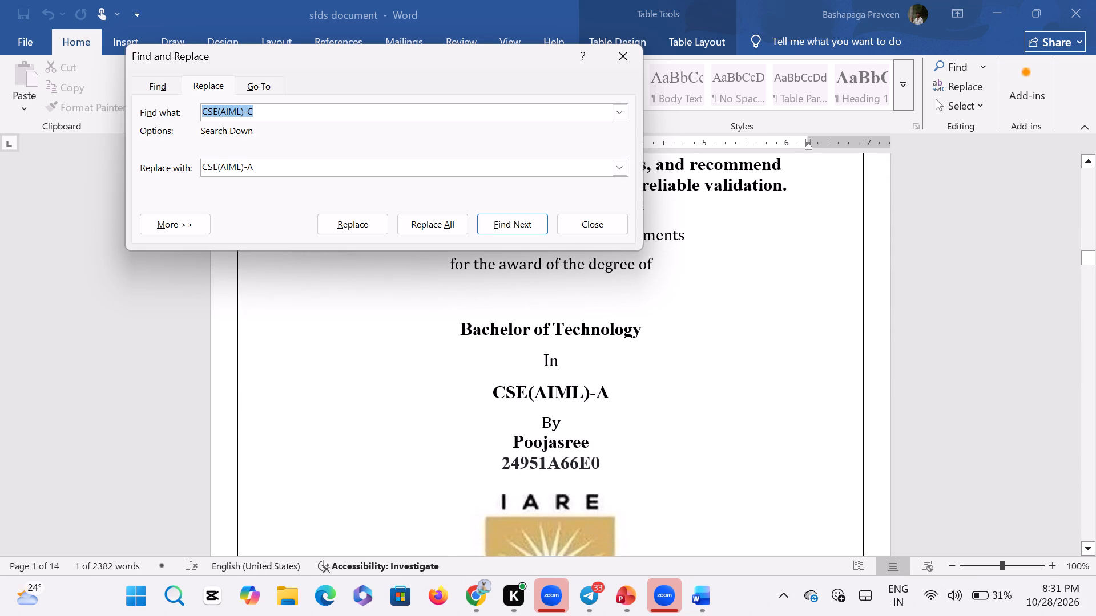
pyautogui.scroll(-1, 638, 339)
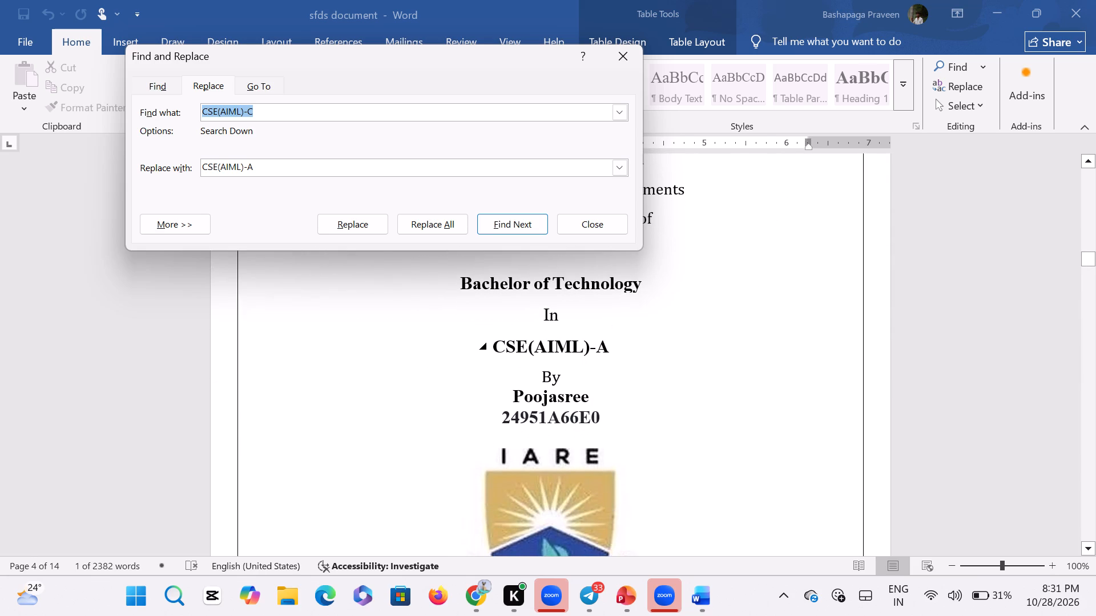
pyautogui.scroll(-4, 638, 339)
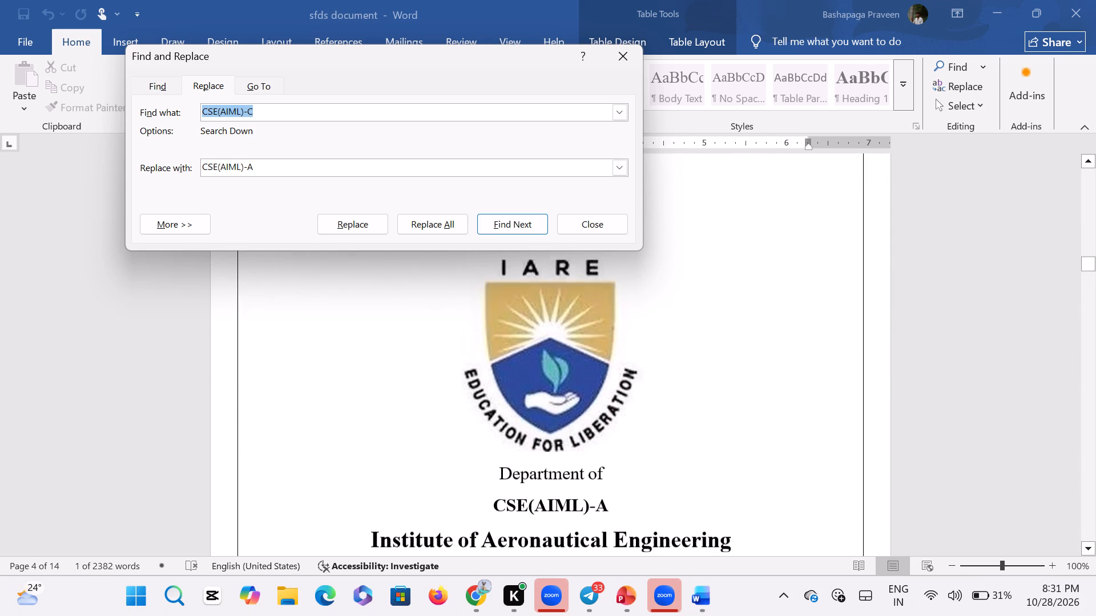
pyautogui.scroll(-4, 638, 339)
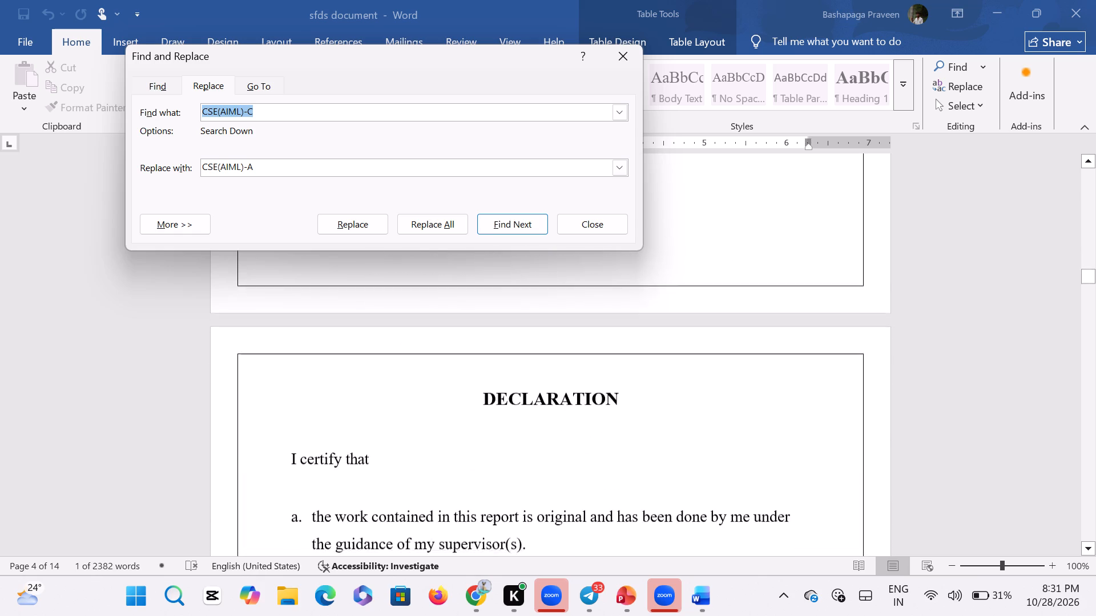
pyautogui.scroll(-3, 638, 339)
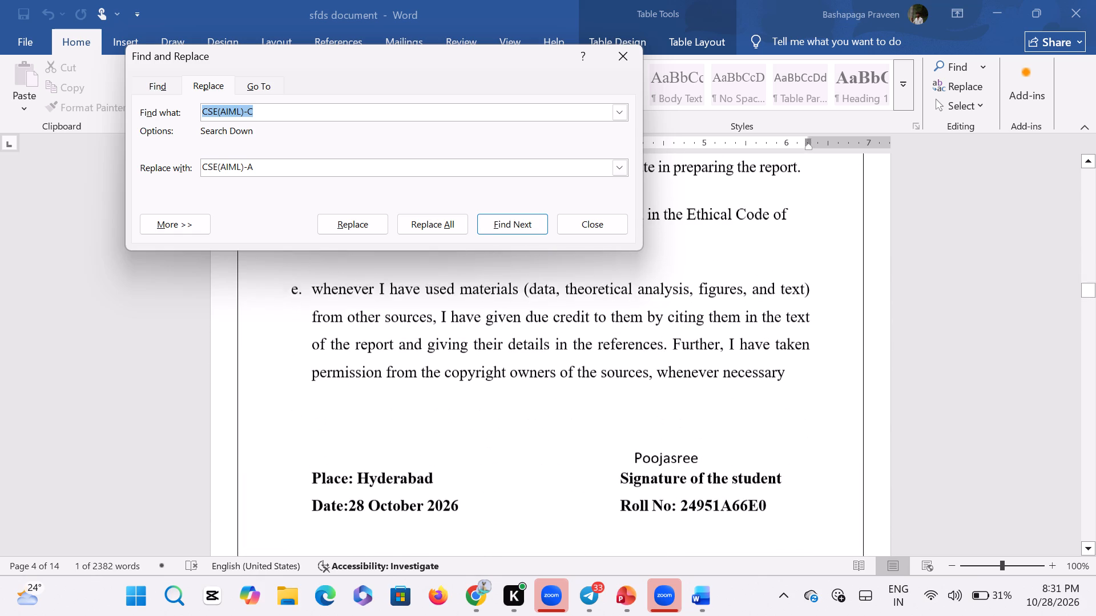
pyautogui.scroll(-3, 638, 339)
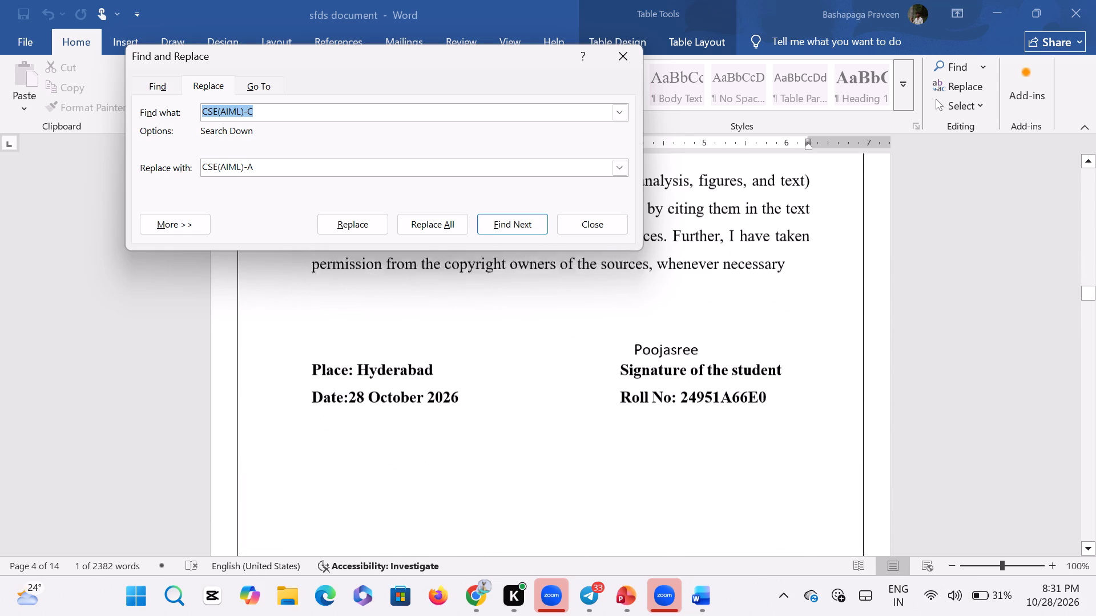
pyautogui.scroll(-4, 638, 339)
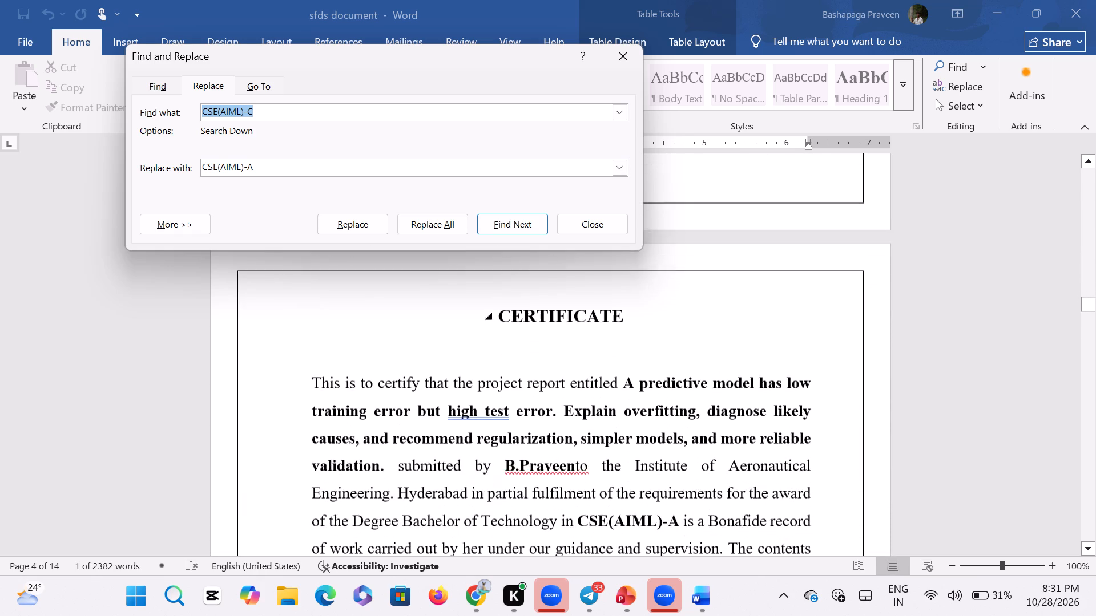
pyautogui.scroll(-3, 638, 339)
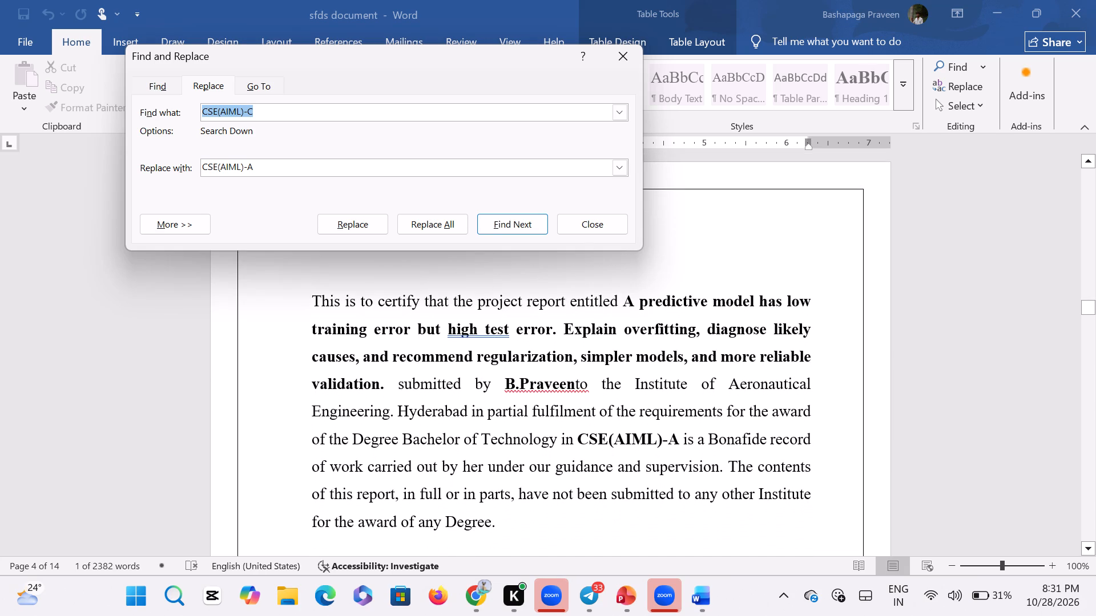
pyautogui.click(577, 382)
# Replace the old student name under "By" on the project report's title page with the new student's name.
pyautogui.scroll(2, 577, 382)
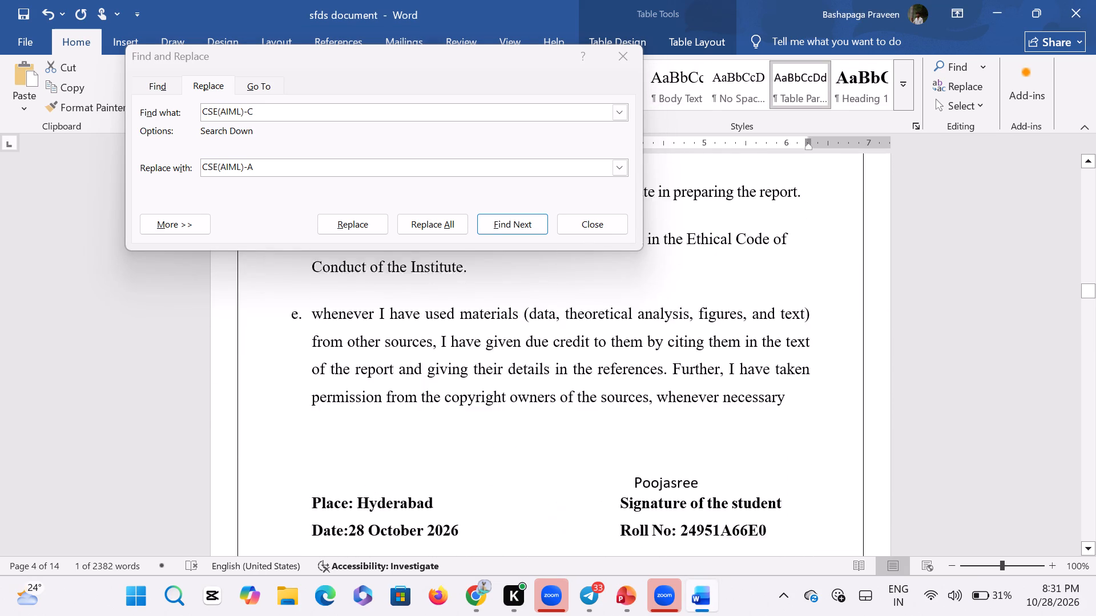
pyautogui.scroll(3, 577, 382)
pyautogui.scroll(-1, 577, 382)
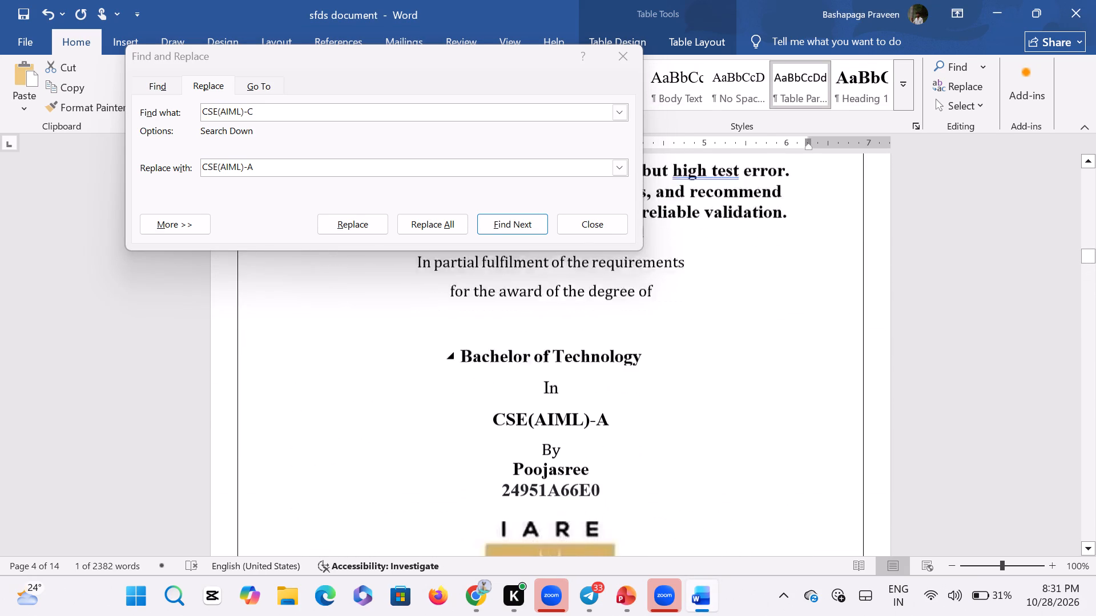
pyautogui.scroll(-1, 577, 382)
pyautogui.click(591, 364)
pyautogui.press('BackSpace')
pyautogui.press('BackSpace')
pyautogui.press('BackSpace')
pyautogui.press('BackSpace')
pyautogui.press('BackSpace')
pyautogui.press('BackSpace')
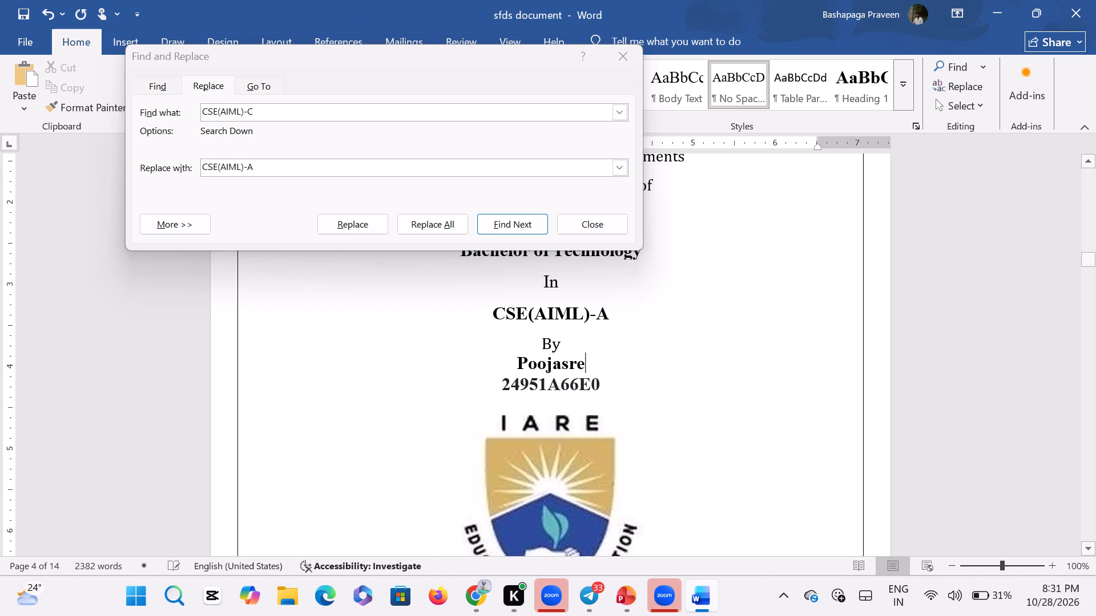
pyautogui.press('BackSpace')
pyautogui.press('BackSpace')
pyautogui.press('BackSpace')
pyautogui.hotkey('shift', 'b')
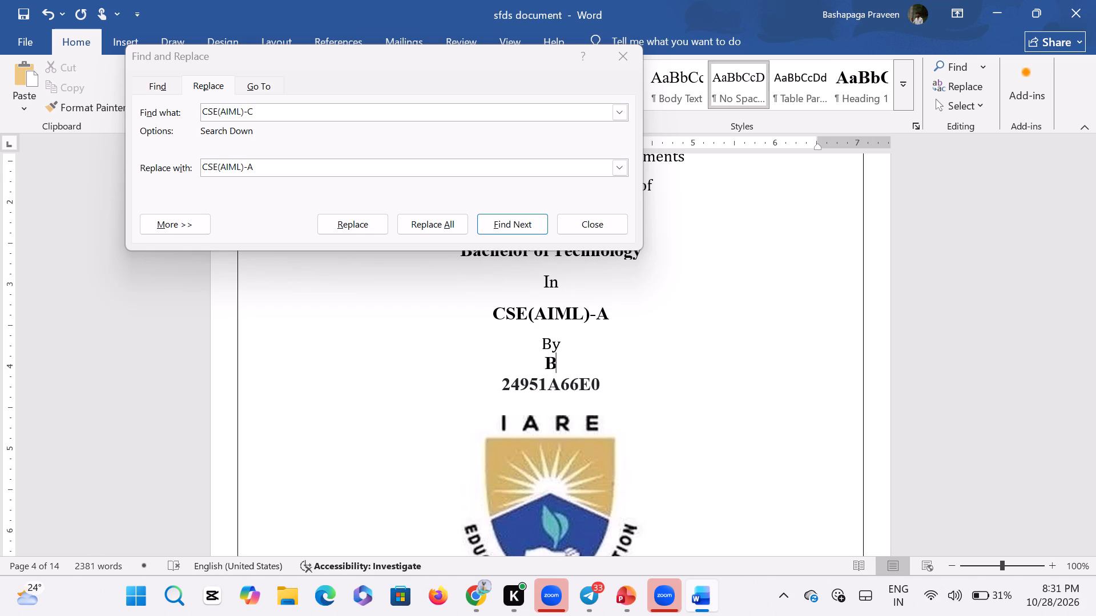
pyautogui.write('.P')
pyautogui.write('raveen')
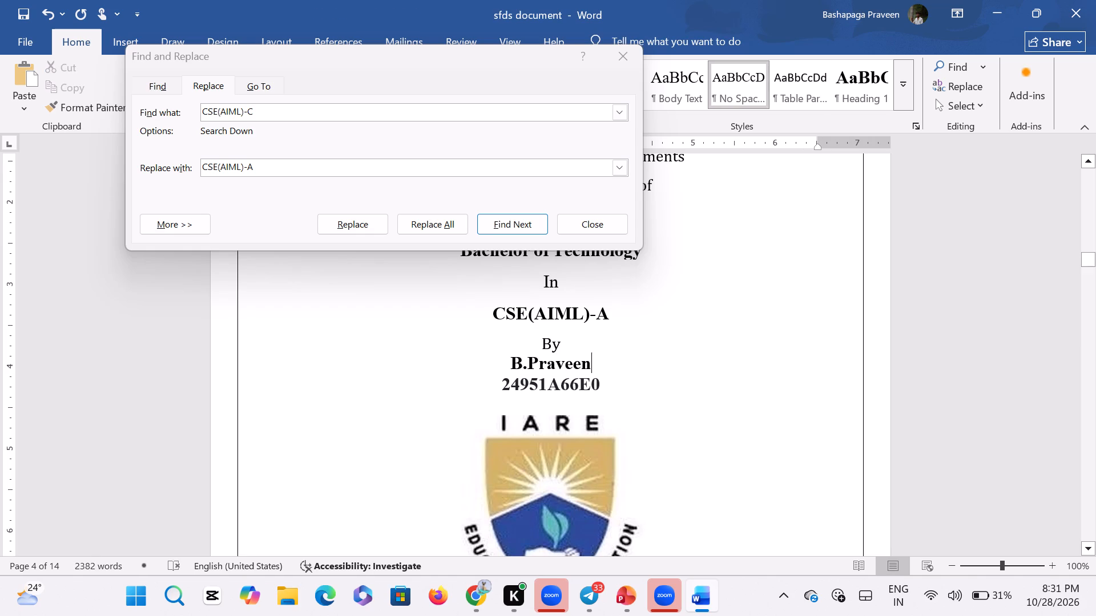
# Replace the old student name above "Signature of the student" on the Declaration page with the new student's name.
pyautogui.scroll(-4, 672, 380)
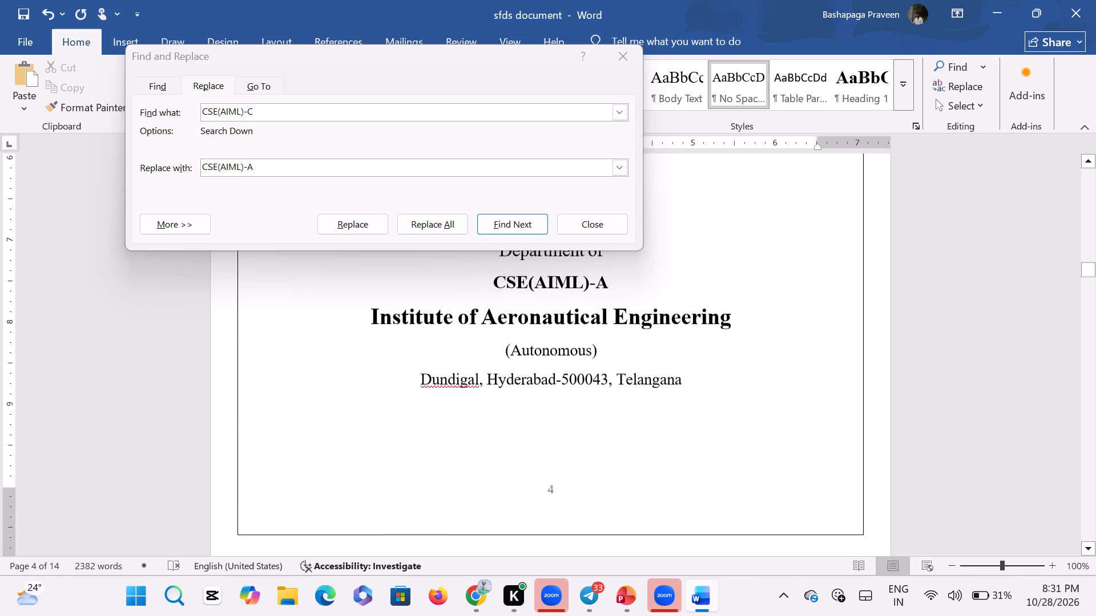
pyautogui.scroll(-4, 672, 380)
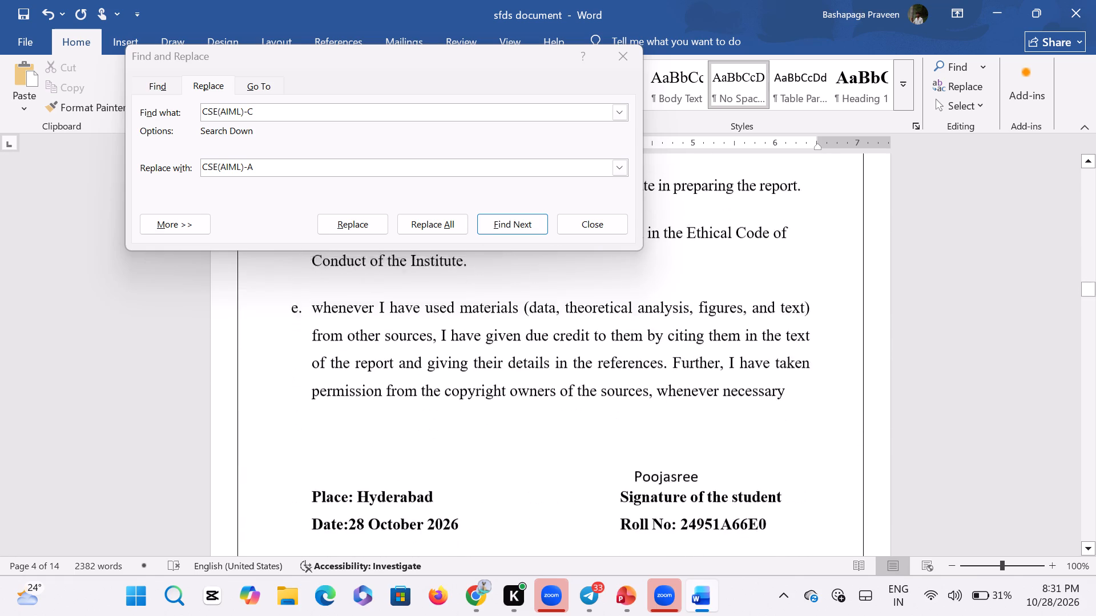
pyautogui.scroll(-2, 672, 380)
pyautogui.click(703, 402)
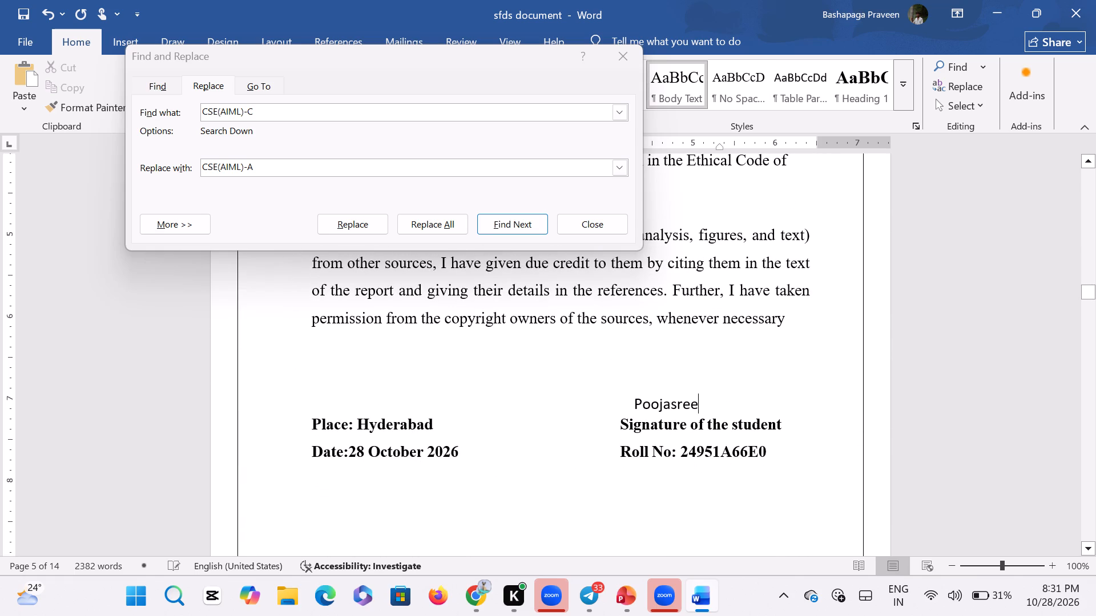
pyautogui.press('BackSpace')
pyautogui.press('BackSpace')
pyautogui.press('BackSpace')
pyautogui.press('BackSpace')
pyautogui.press('BackSpace')
pyautogui.press('BackSpace')
pyautogui.press('BackSpace')
pyautogui.press('BackSpace')
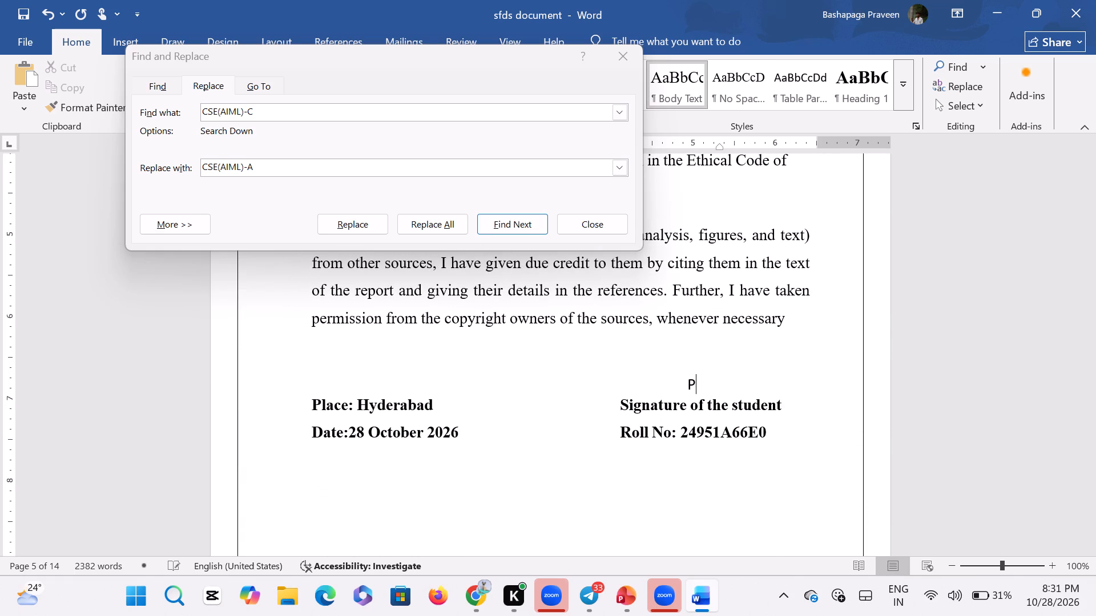
pyautogui.press('BackSpace')
pyautogui.hotkey('shift', 'b')
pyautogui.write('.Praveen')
# Insert the missing space between the new student's name and "to the Institute" in the Certificate page's paragraph.
pyautogui.scroll(-1, 798, 424)
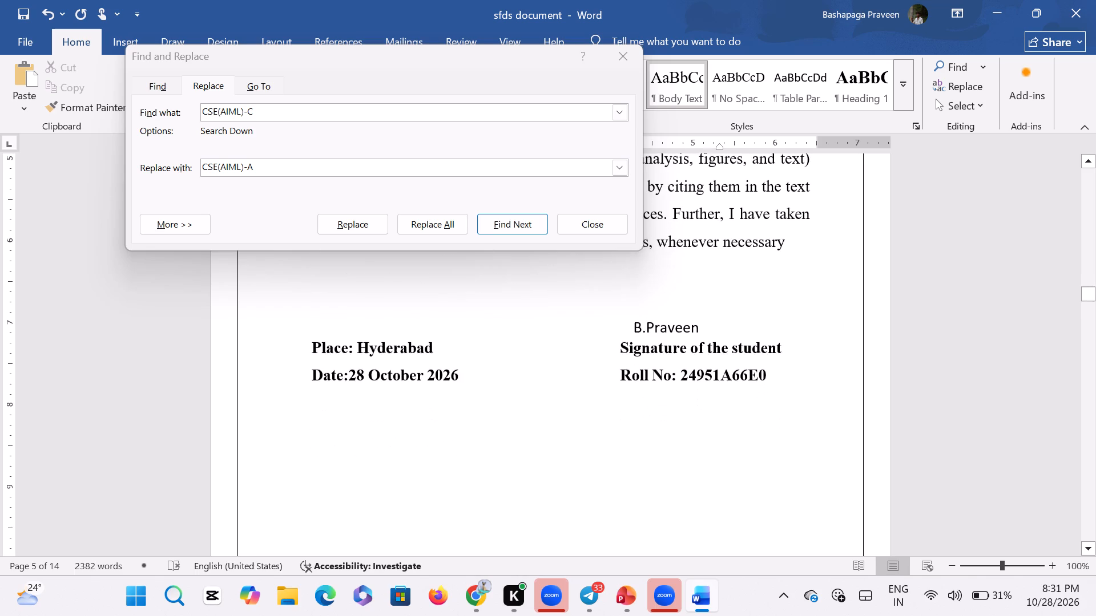
pyautogui.scroll(-3, 798, 424)
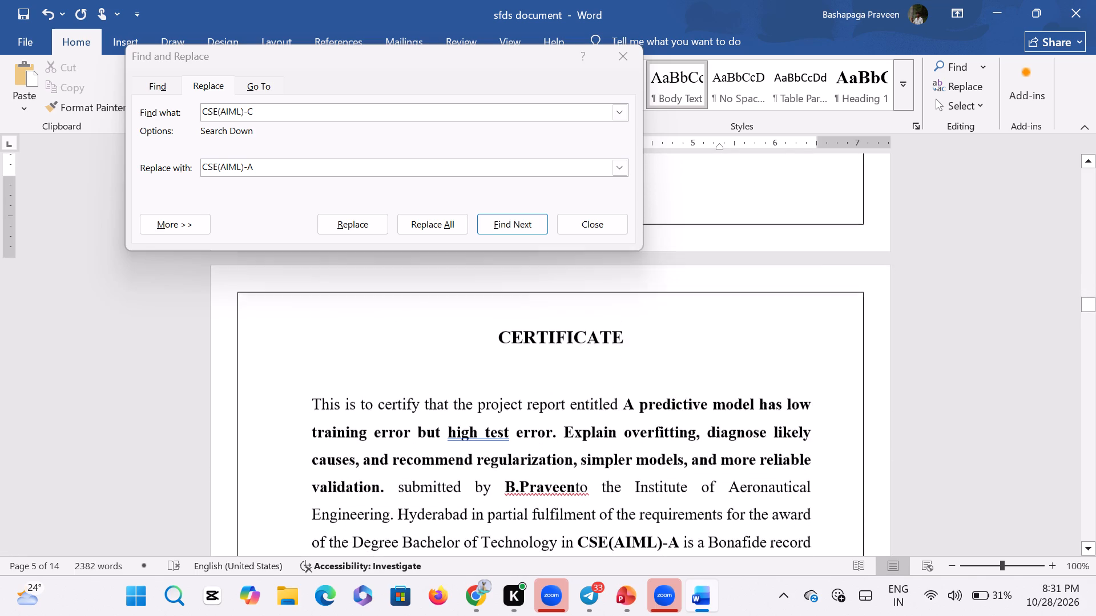
pyautogui.scroll(-1, 798, 424)
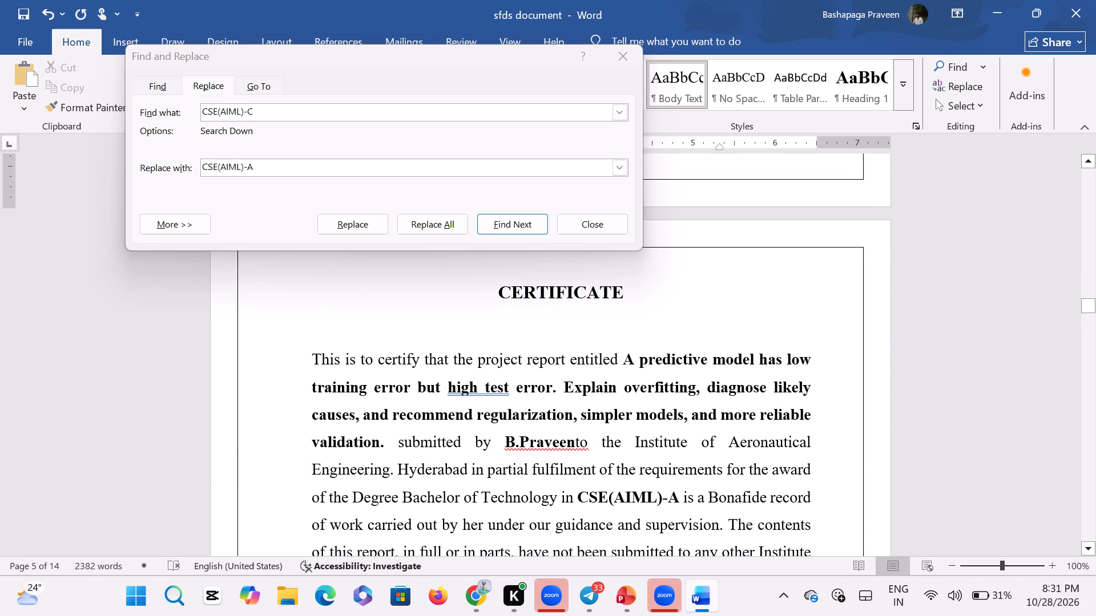
pyautogui.click(575, 441)
pyautogui.press('space')
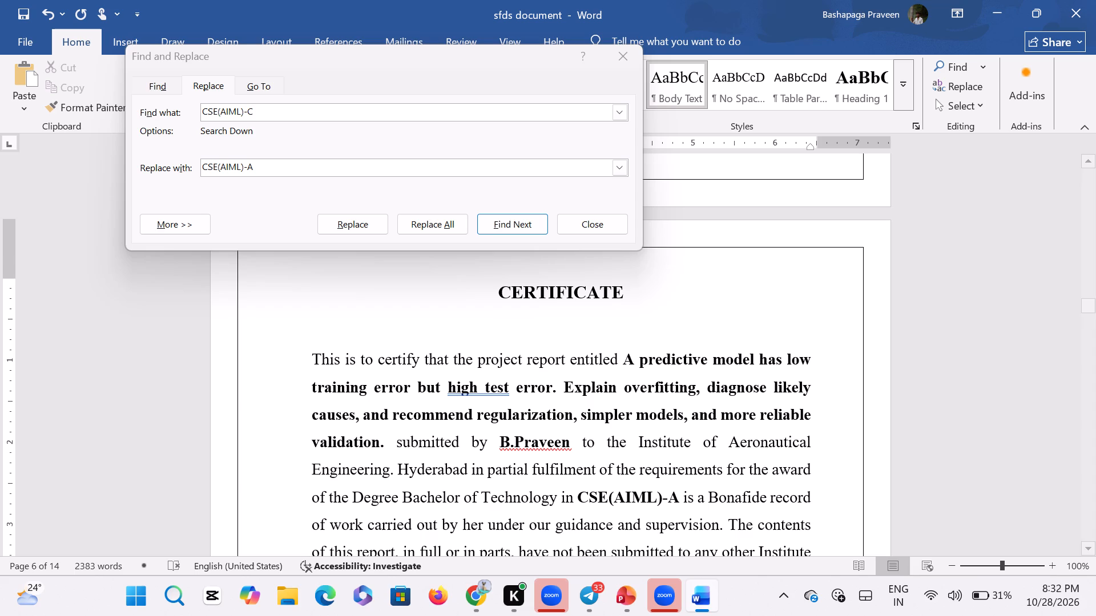
# Insert the missing space between the new student's name and "is approved" in the Approval Sheet's paragraph.
pyautogui.scroll(-1, 697, 433)
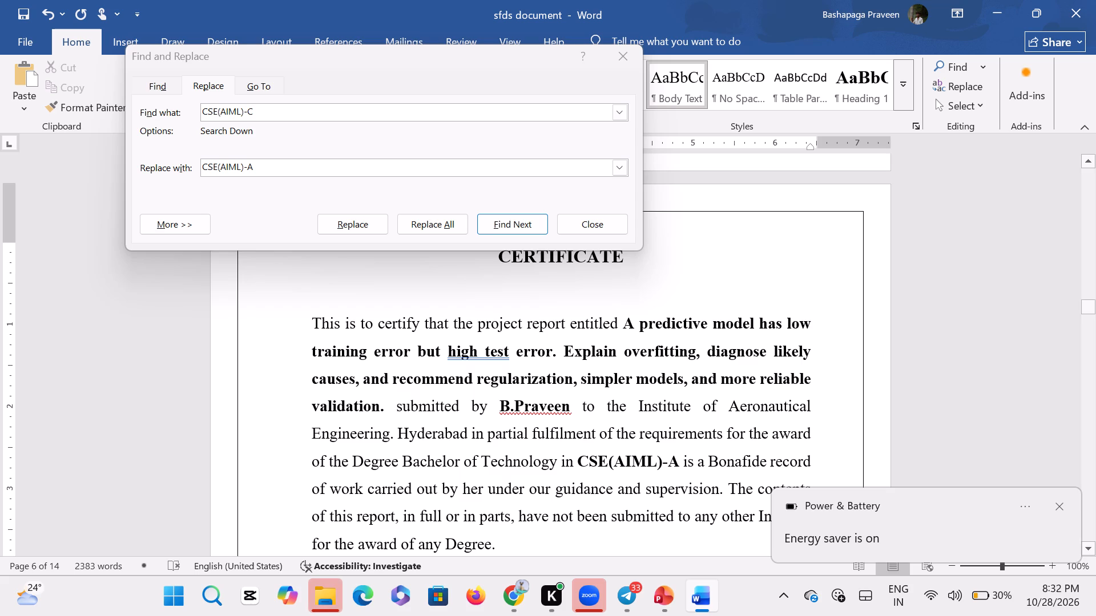
pyautogui.click(1059, 511)
pyautogui.scroll(-2, 801, 456)
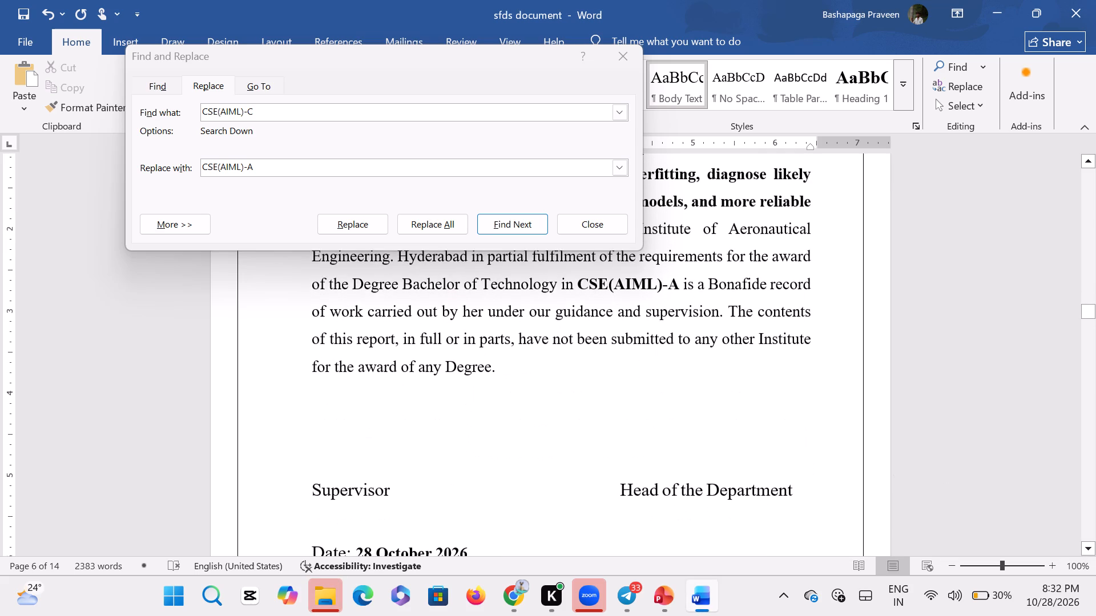
pyautogui.scroll(-5, 801, 456)
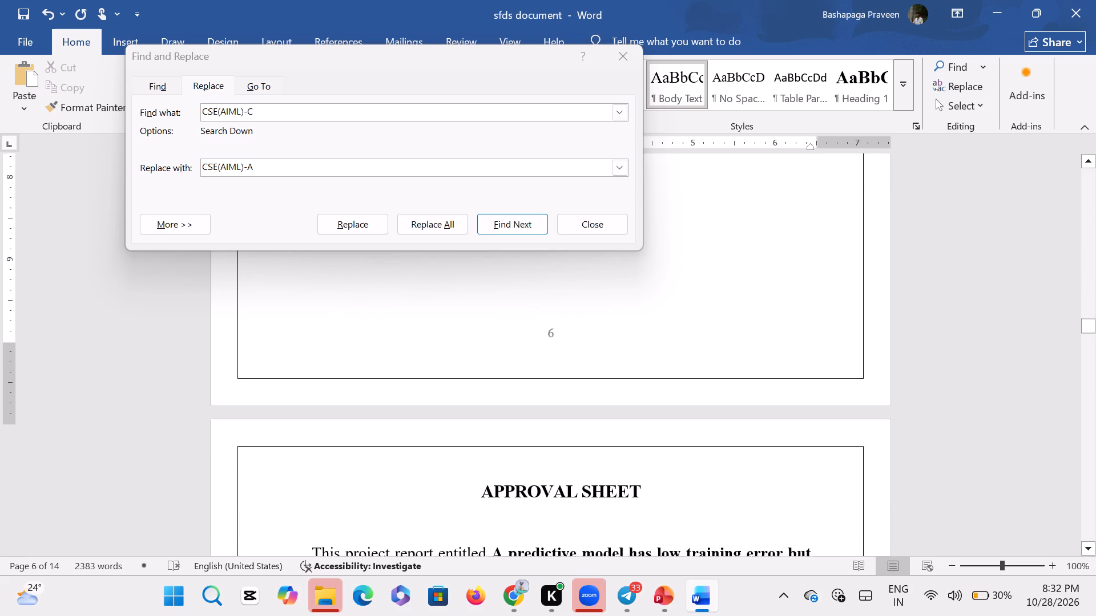
pyautogui.scroll(-2, 801, 456)
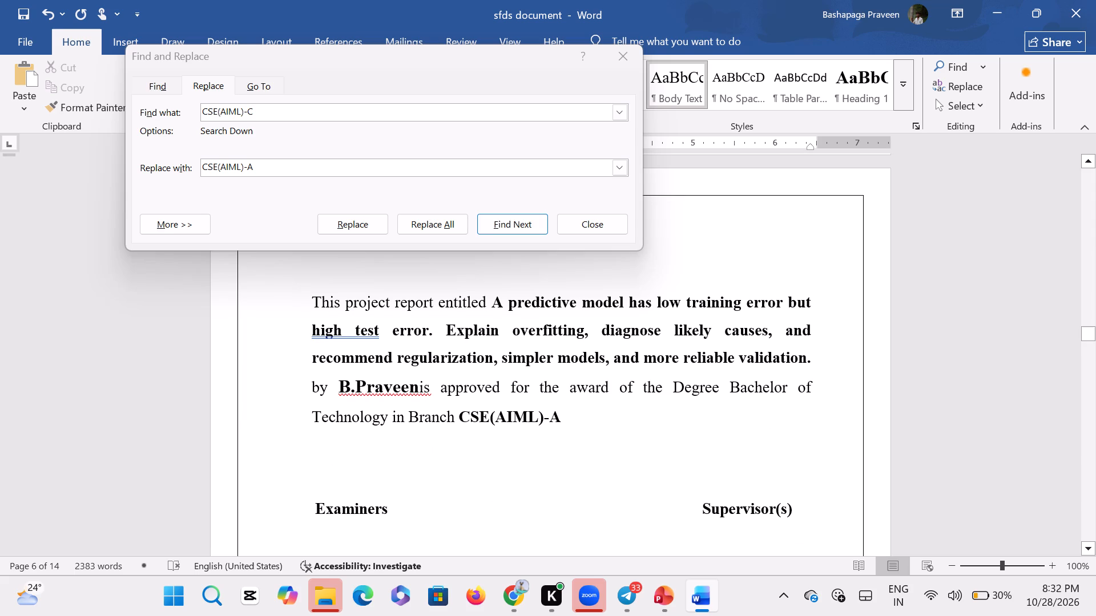
pyautogui.scroll(-2, 801, 456)
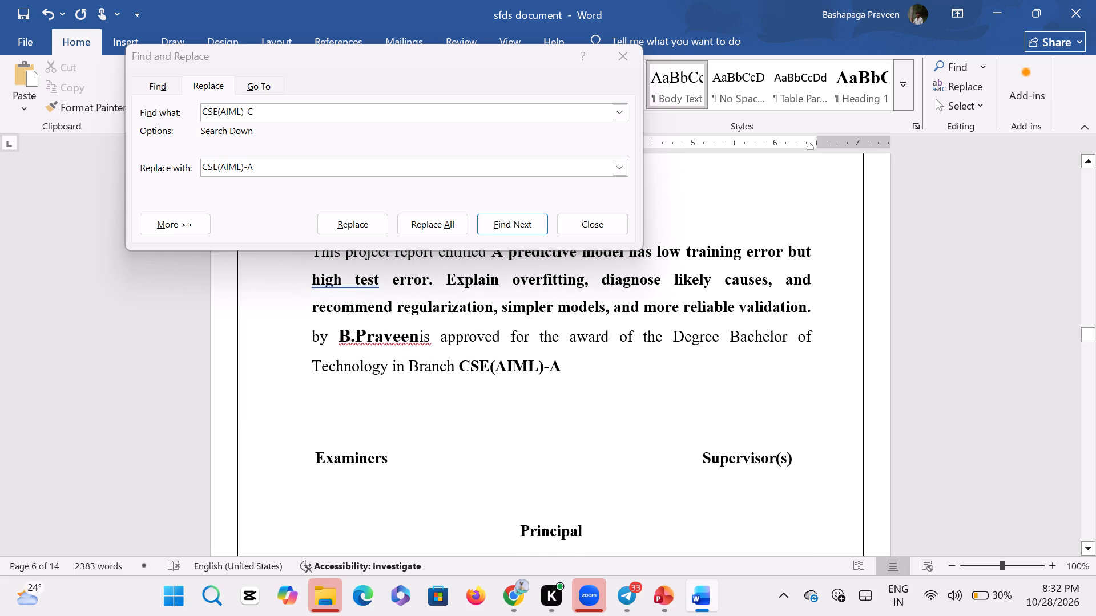
pyautogui.click(415, 338)
pyautogui.press('space')
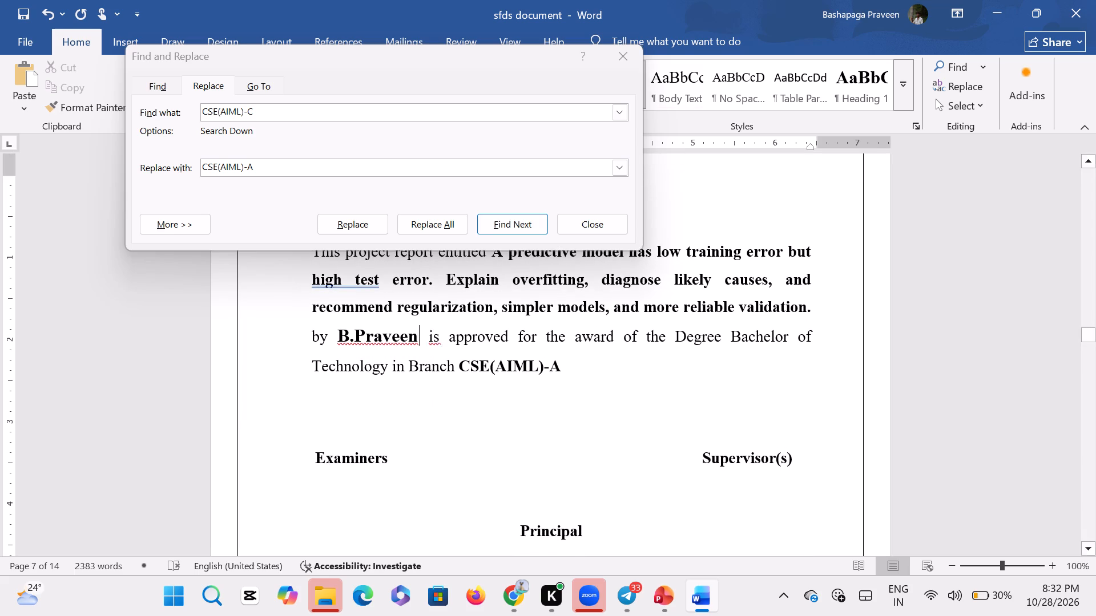
# Set the Acknowledgement page's project guide name as the text to find, and start the replacement text with "Ms".
pyautogui.scroll(-3, 414, 337)
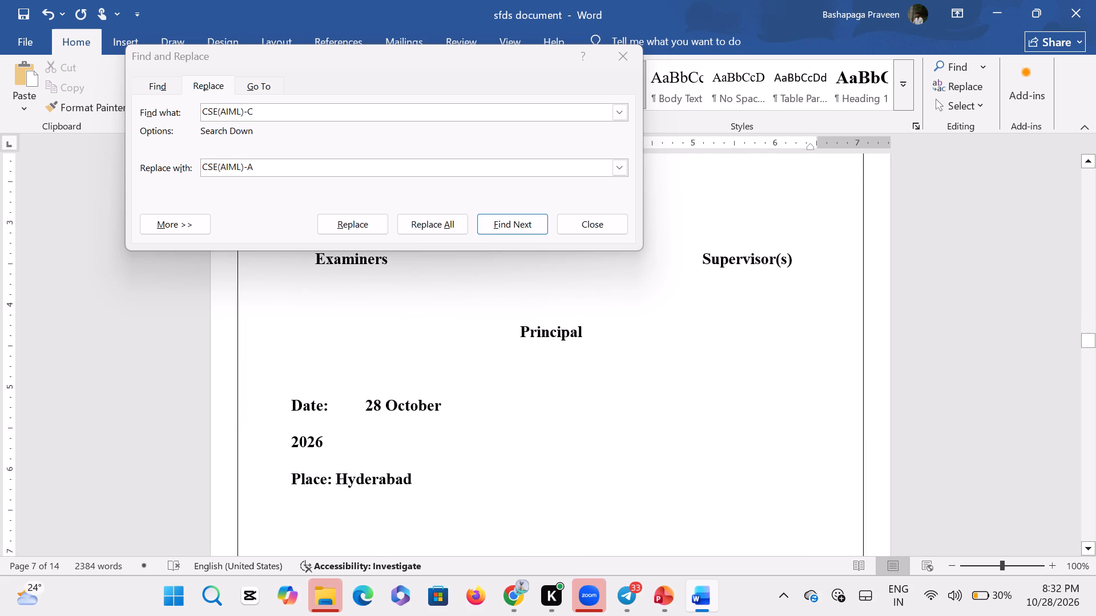
pyautogui.scroll(-4, 414, 337)
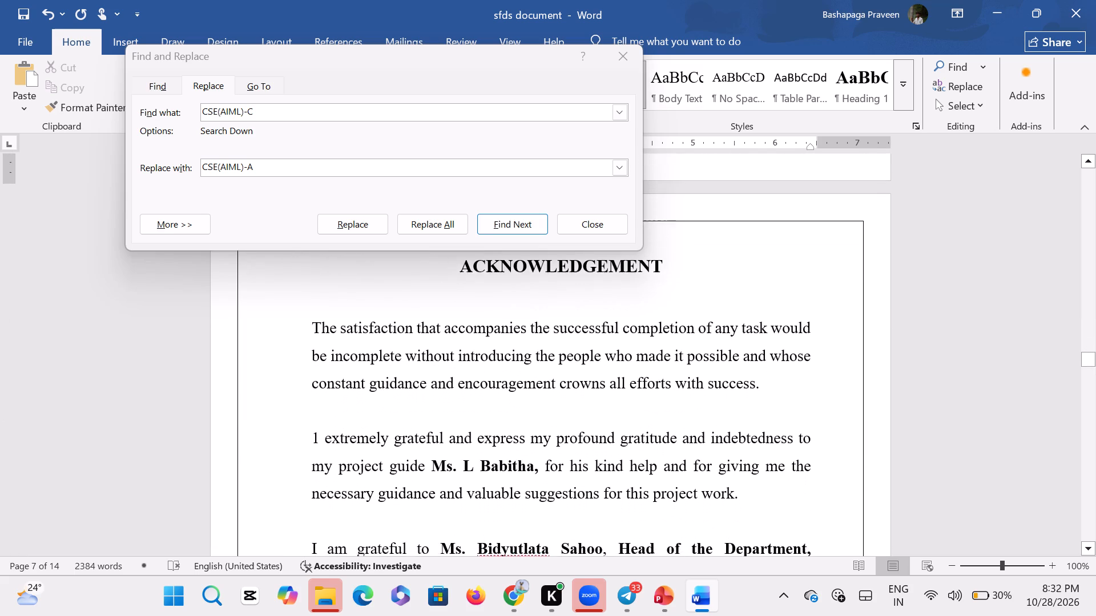
pyautogui.scroll(-2, 414, 337)
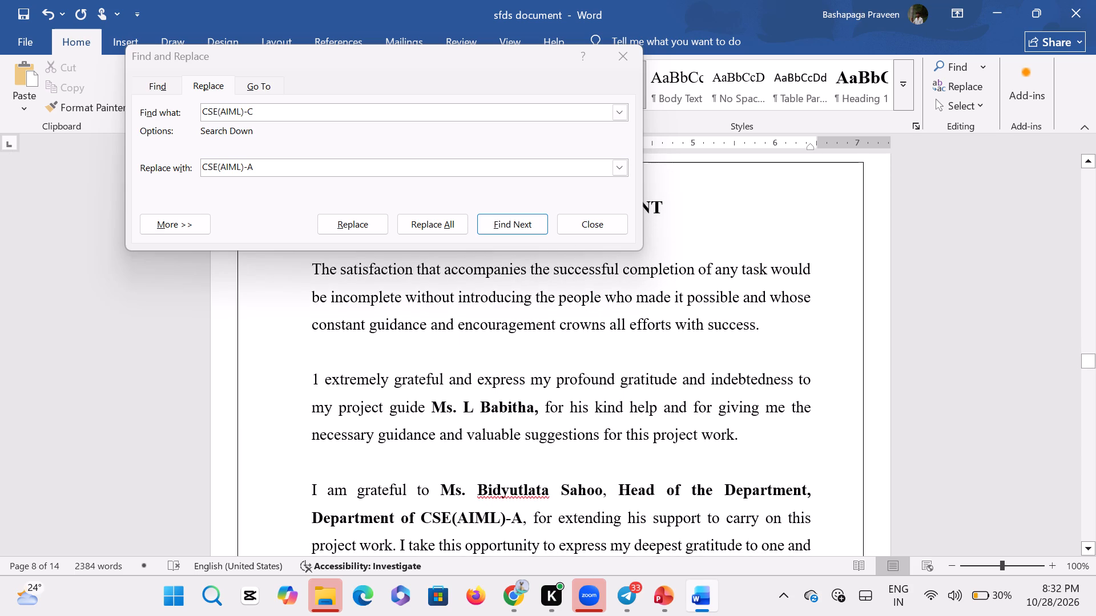
pyautogui.moveTo(533, 403); pyautogui.dragTo(431, 406)
pyautogui.hotkey('ctrl', 'c')
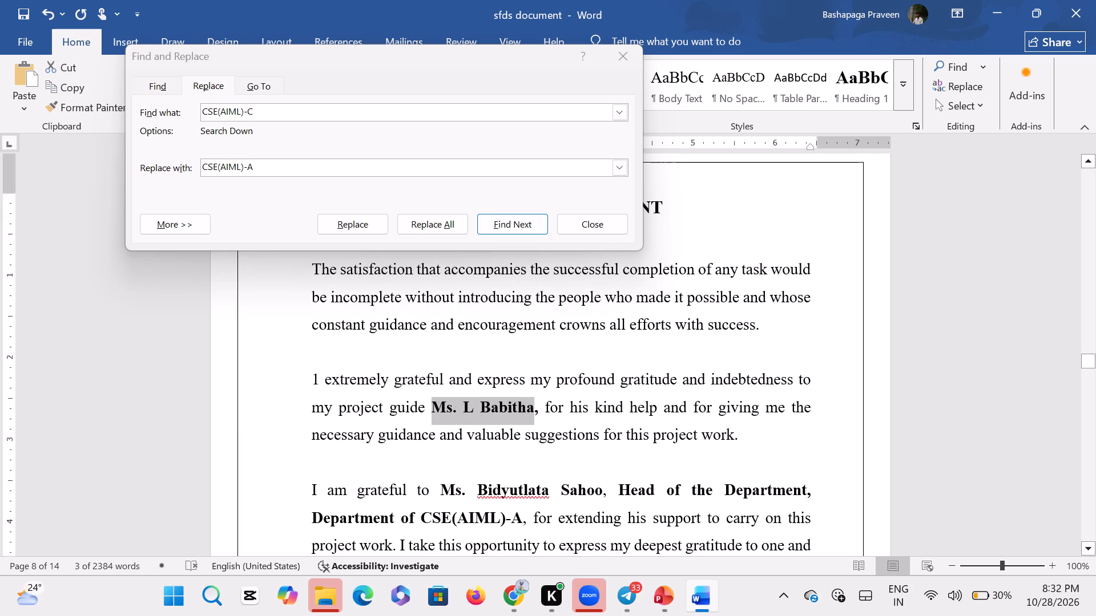
pyautogui.click(322, 106)
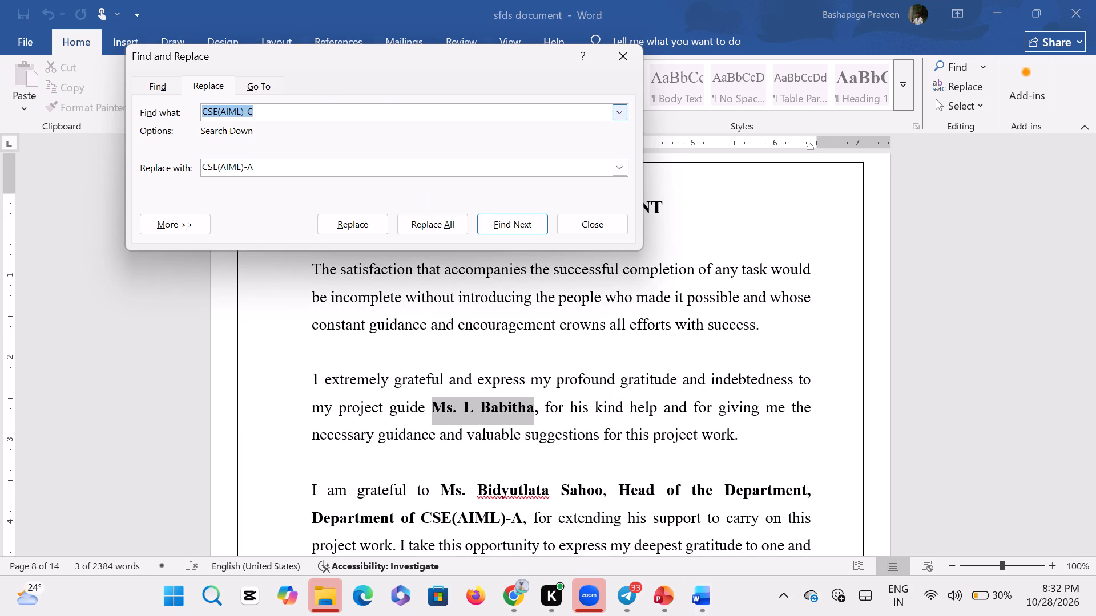
pyautogui.hotkey('ctrl', 'v')
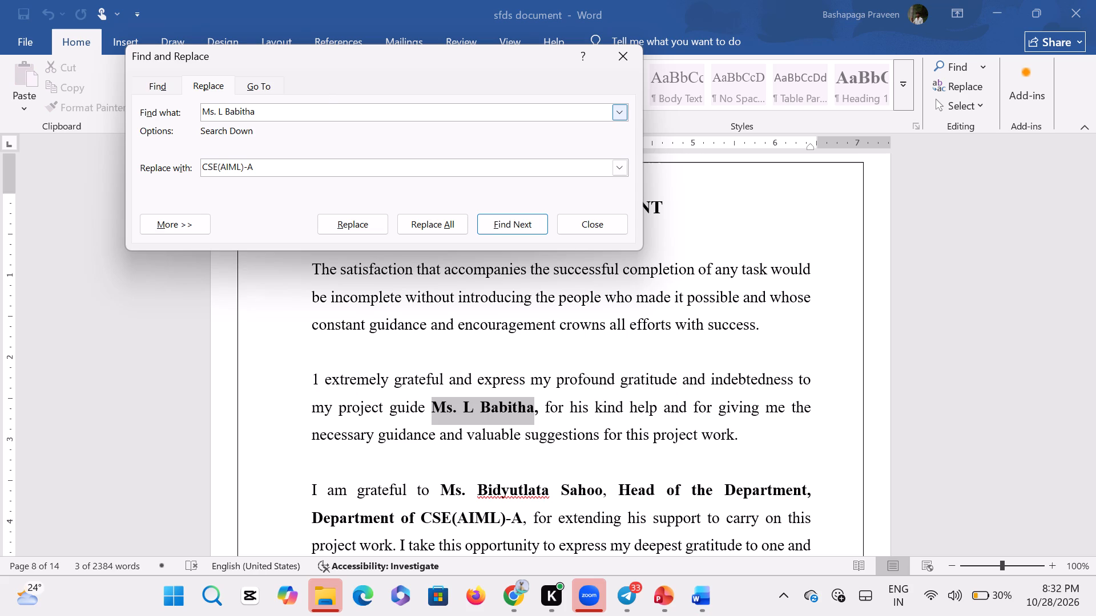
pyautogui.click(298, 176)
pyautogui.press('BackSpace')
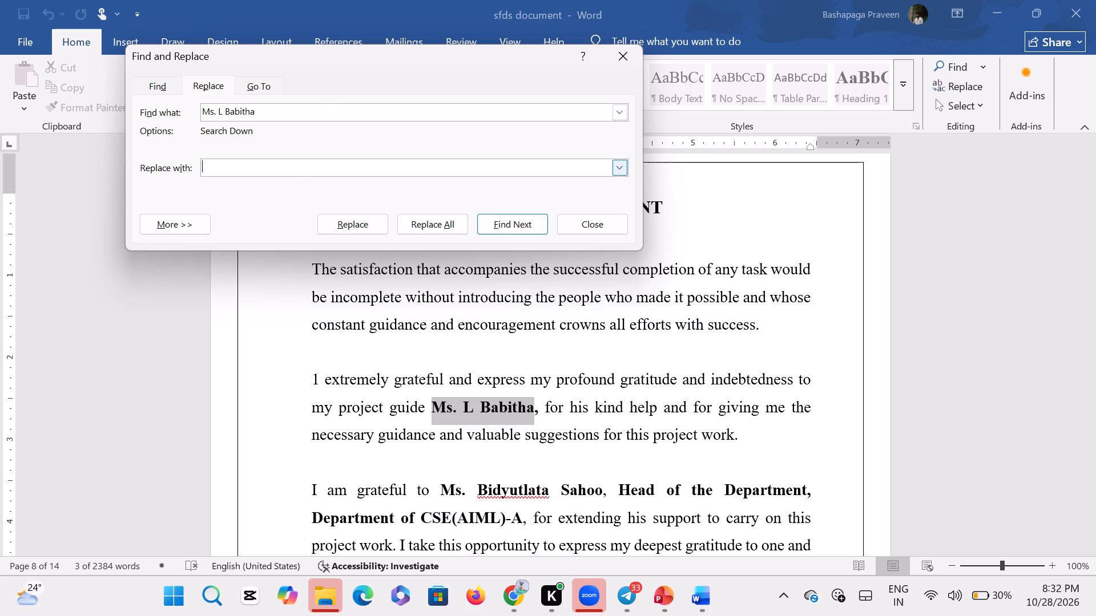
pyautogui.hotkey('shift', 'm')
pyautogui.press('s')
pyautogui.press('space')
pyautogui.press('BackSpace')
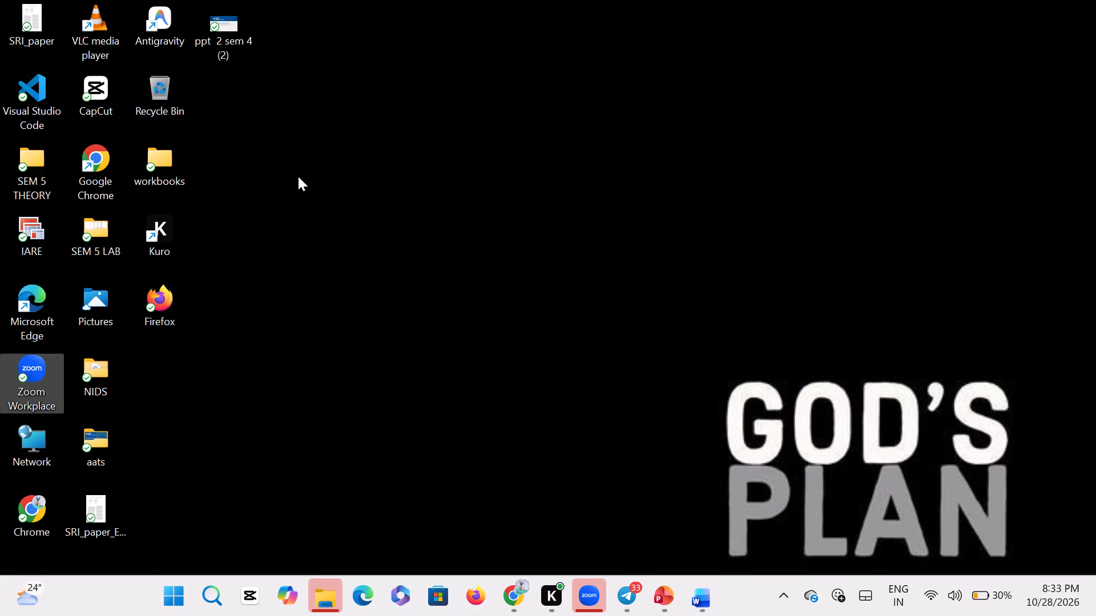
# Switch to Chrome by opening it from the desktop.
pyautogui.doubleClick(102, 161)
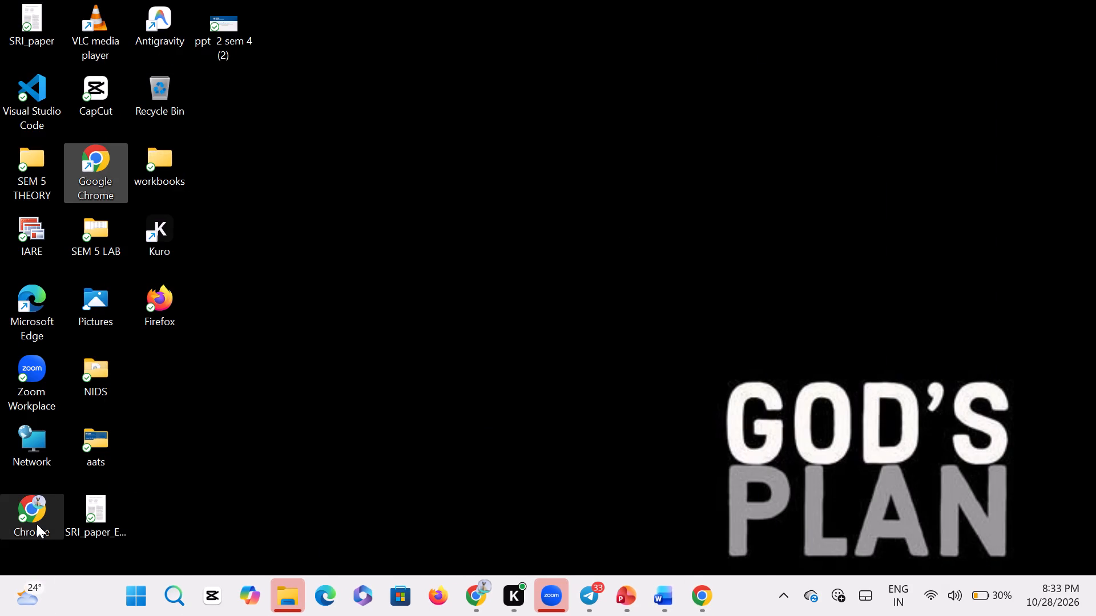
pyautogui.doubleClick(37, 524)
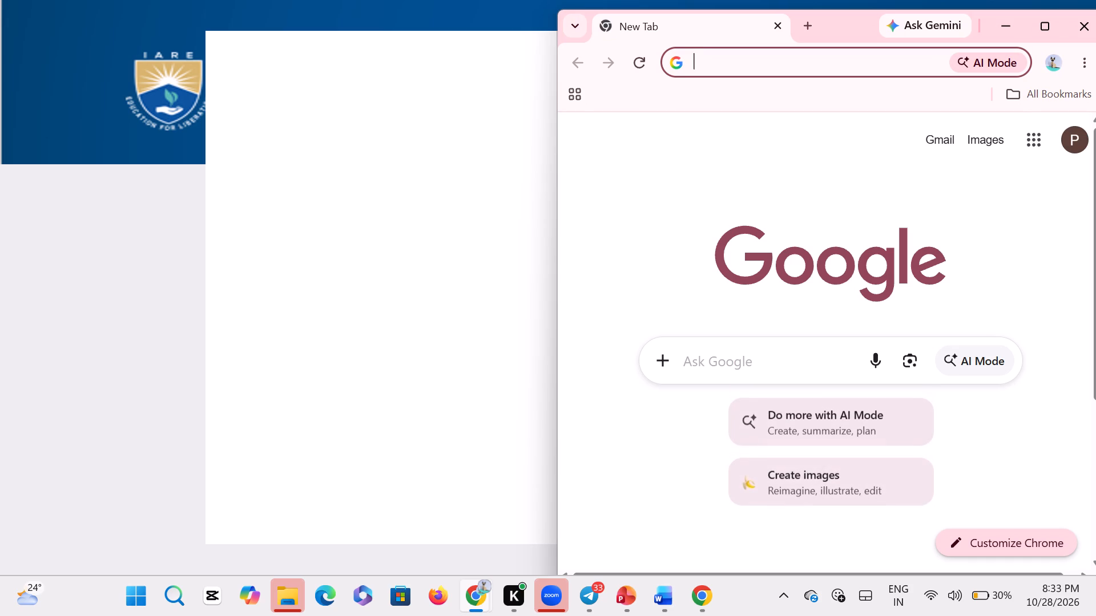
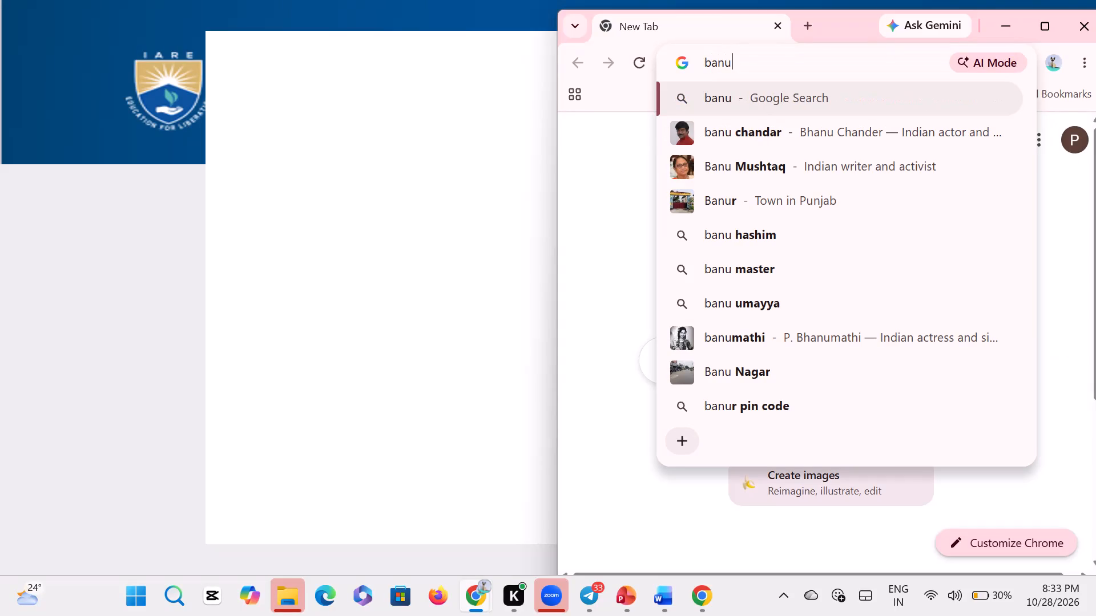
pyautogui.write('sha')
pyautogui.press('space')
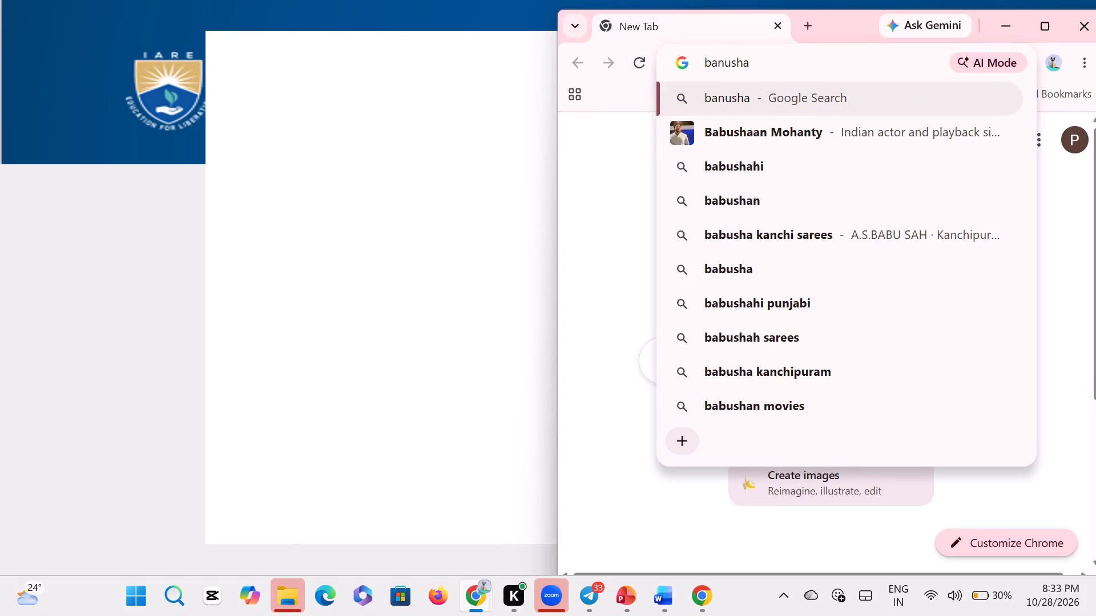
pyautogui.write('iare')
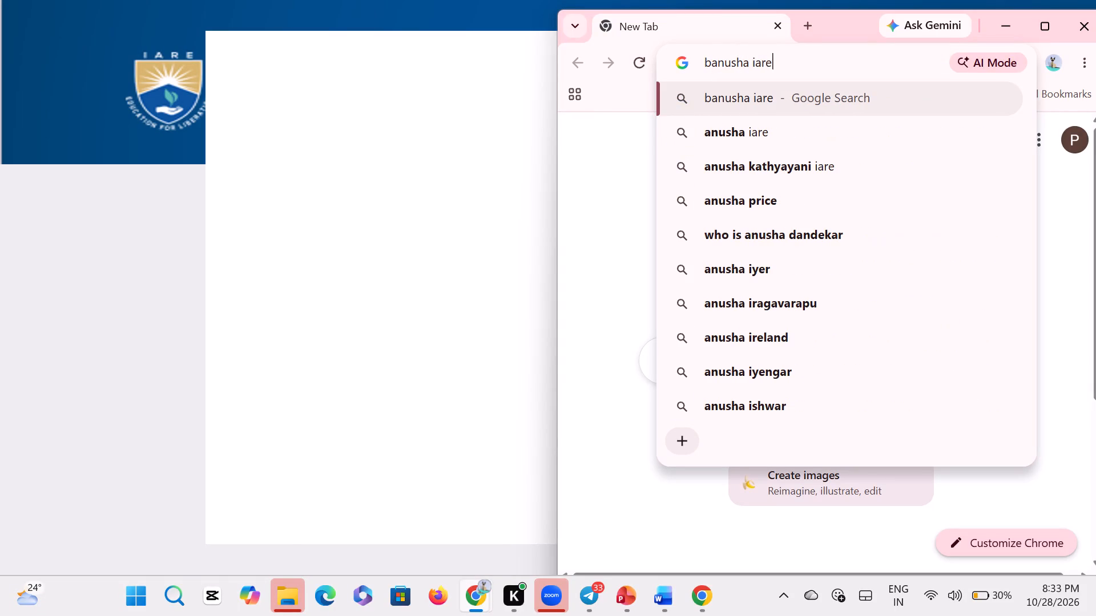
pyautogui.press('Return')
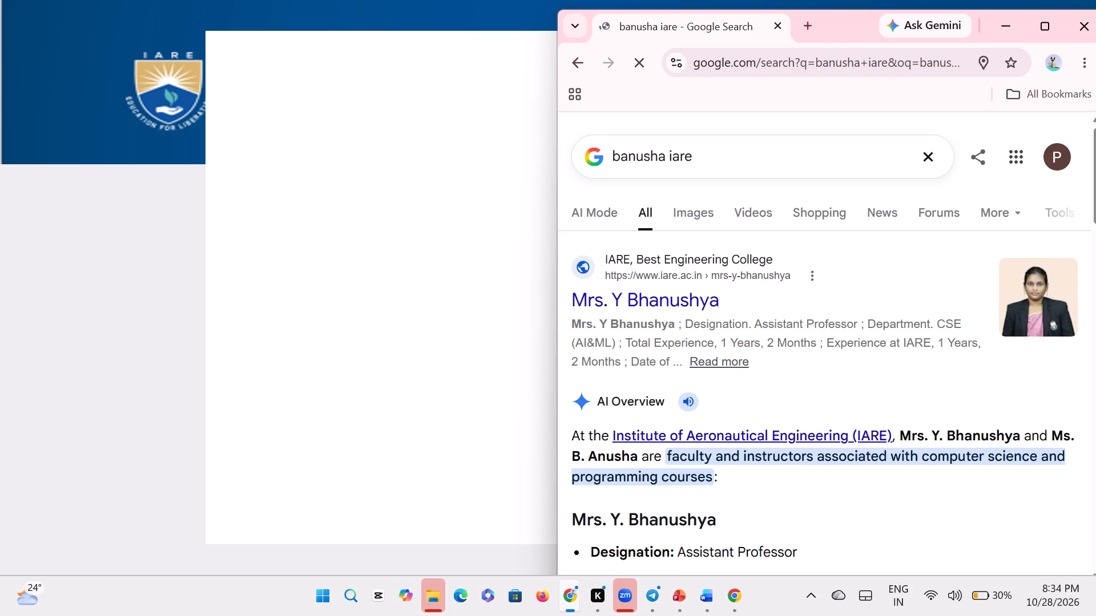
pyautogui.moveTo(1018, 433); pyautogui.dragTo(898, 433)
pyautogui.hotkey('ctrl', 'c')
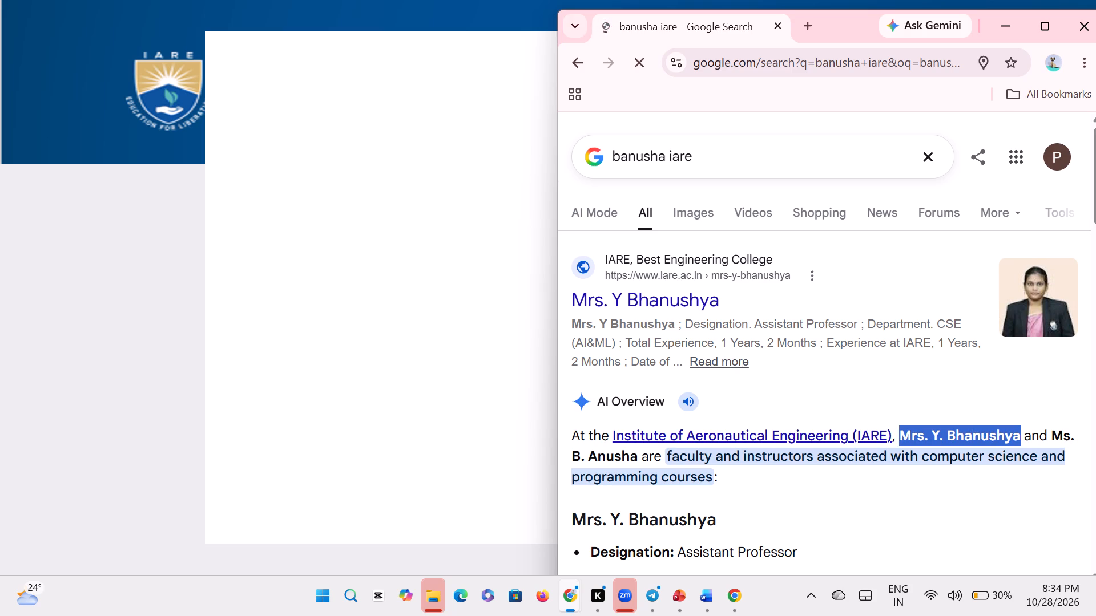
# Expand the AI overview and examine its details on the two IARE faculty members.
pyautogui.scroll(-3, 923, 494)
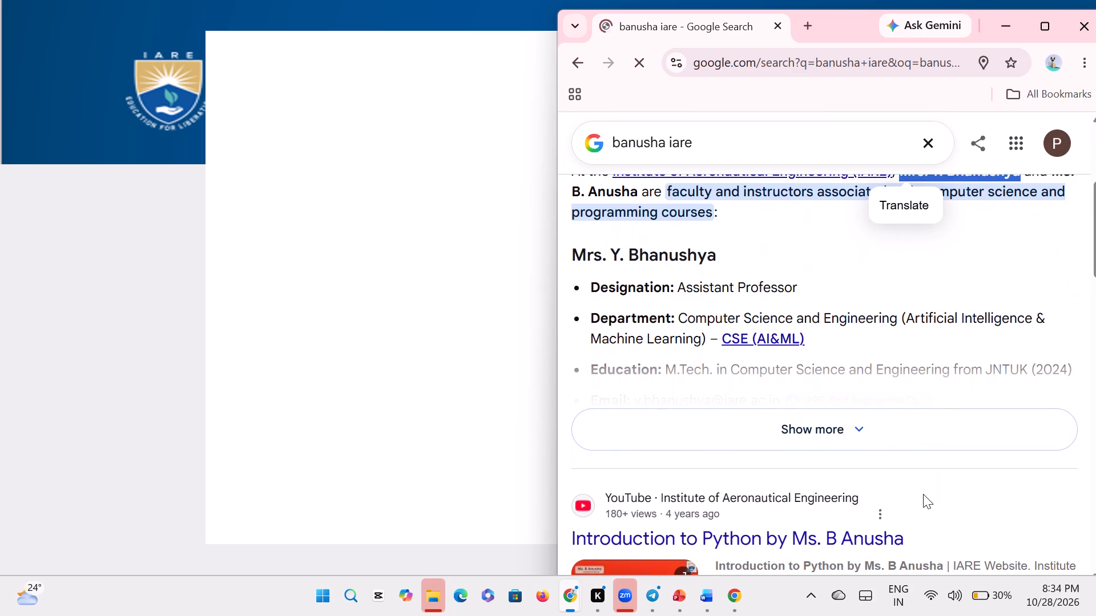
pyautogui.click(847, 430)
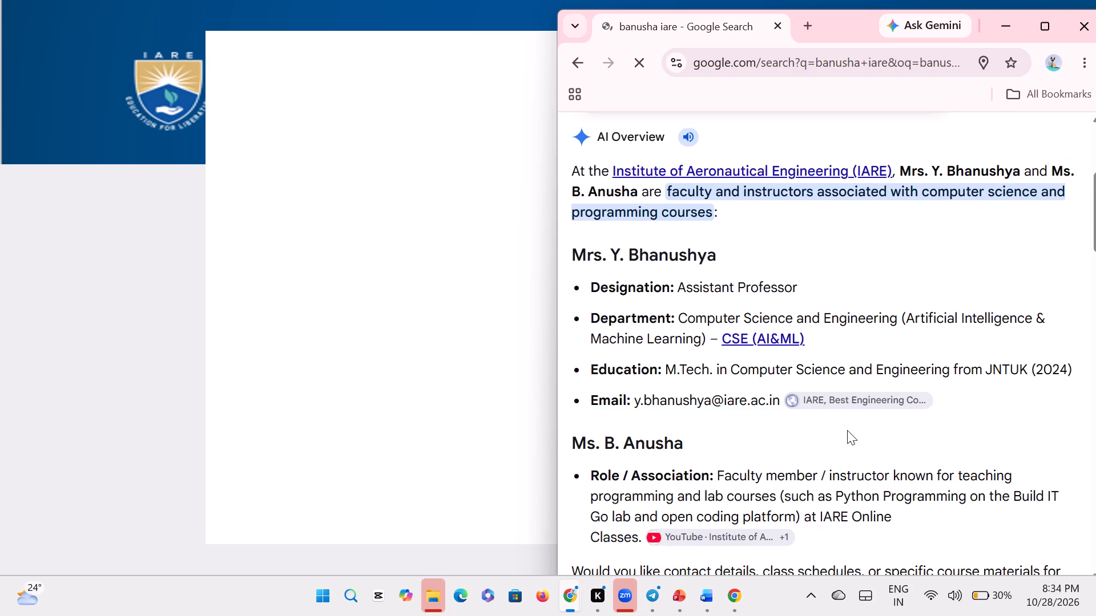
pyautogui.scroll(-2, 847, 430)
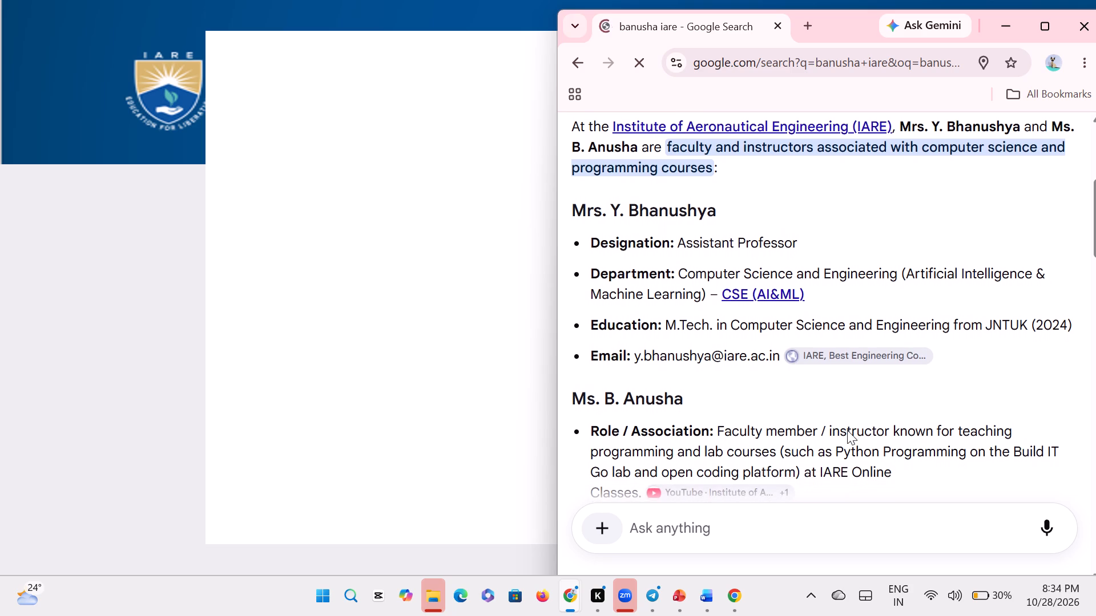
pyautogui.scroll(-1, 847, 430)
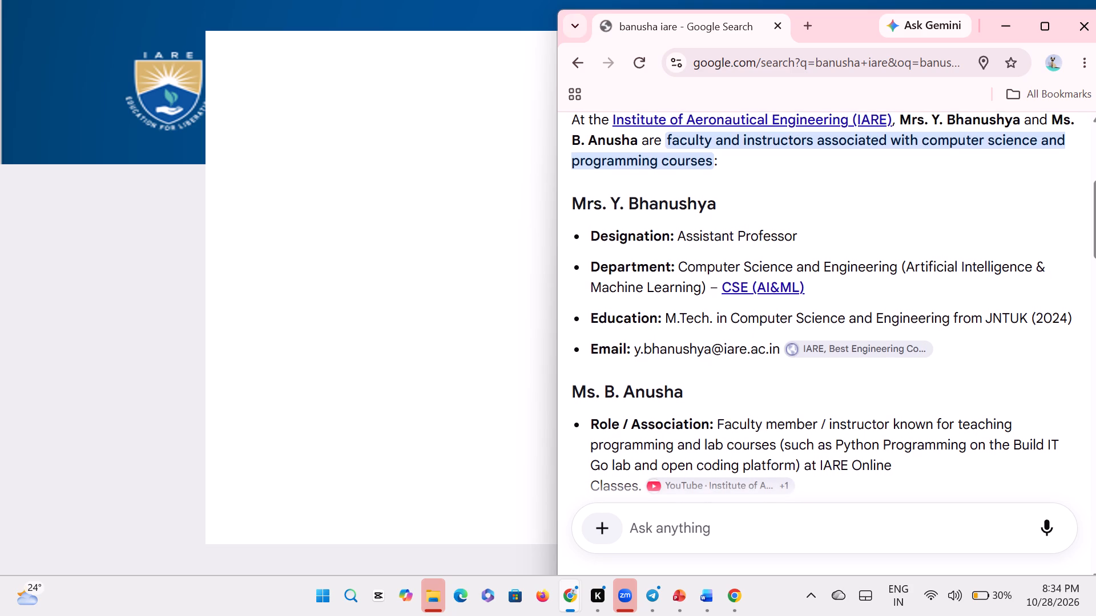
pyautogui.scroll(-3, 847, 430)
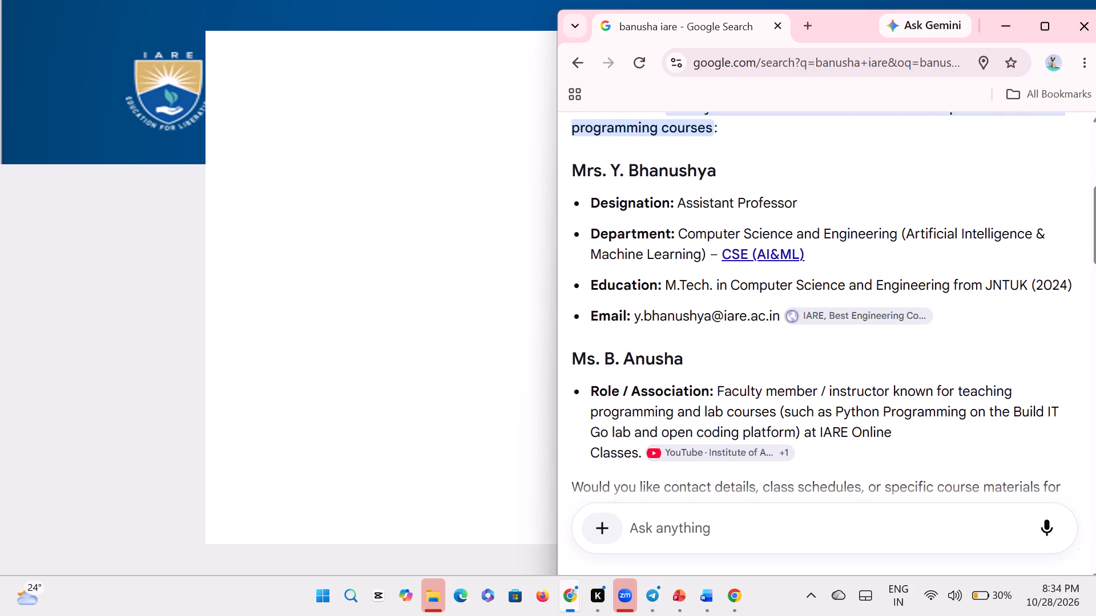
pyautogui.scroll(-2, 847, 430)
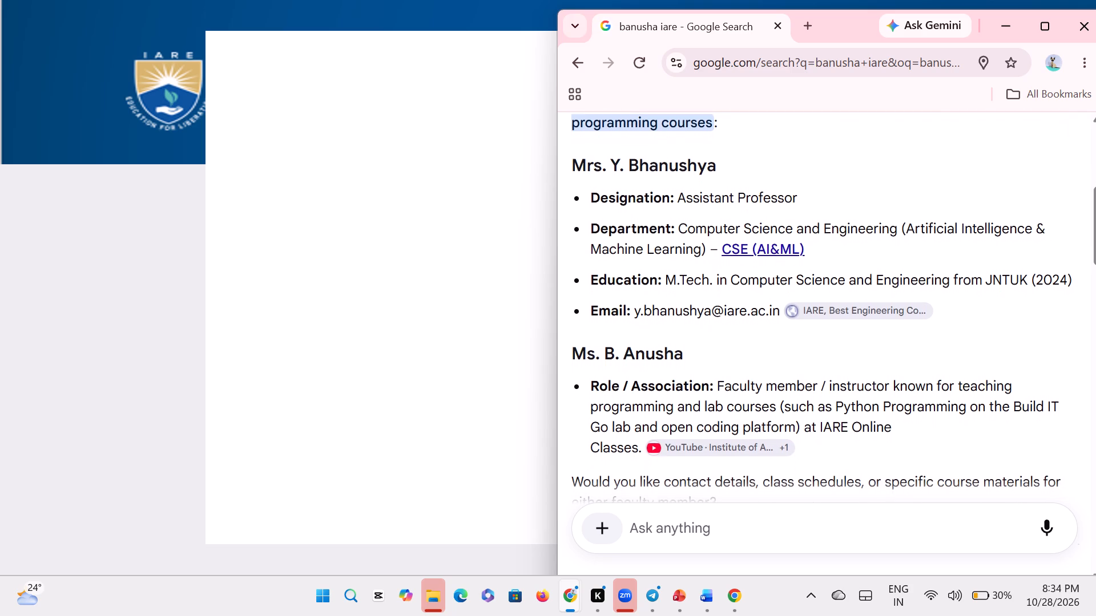
pyautogui.scroll(-6, 847, 430)
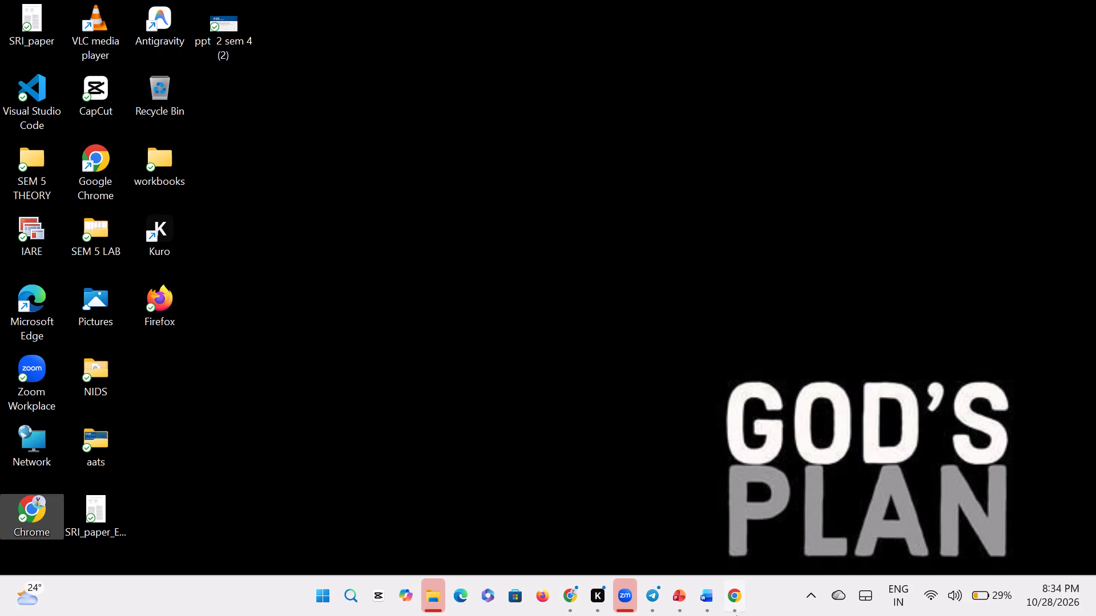
# Switch to Word and replace all occurrences of the old project guide's name with the copied guide's name, searching the whole document.
pyautogui.click(708, 595)
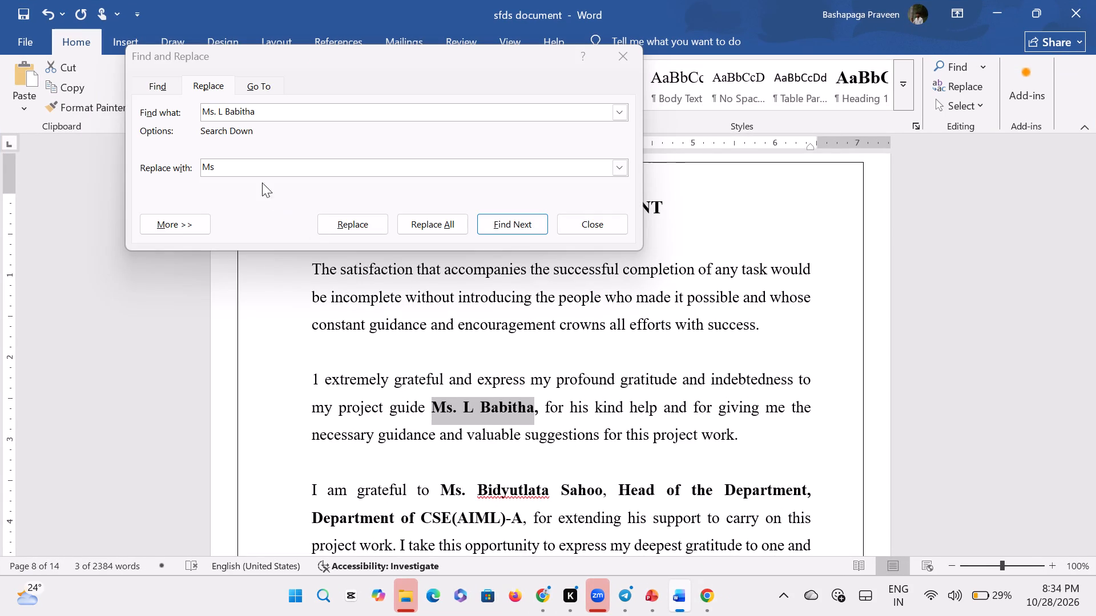
pyautogui.click(249, 165)
pyautogui.press('BackSpace')
pyautogui.press('BackSpace')
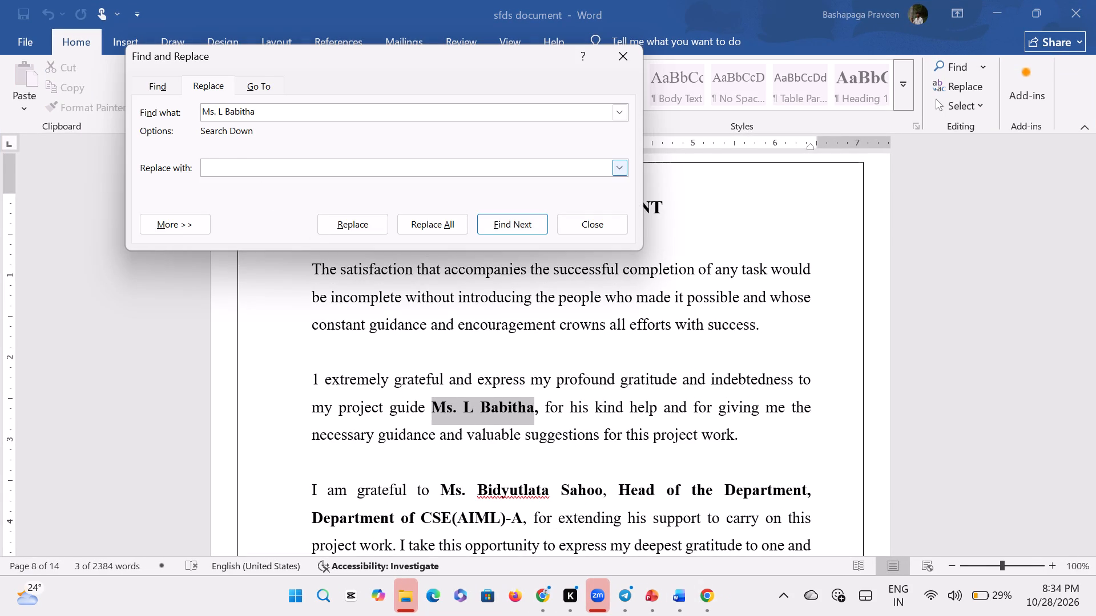
pyautogui.hotkey('ctrl', 'v')
pyautogui.keyDown('ctrl'); pyautogui.click(249, 165); pyautogui.keyUp('ctrl')
pyautogui.click(450, 222)
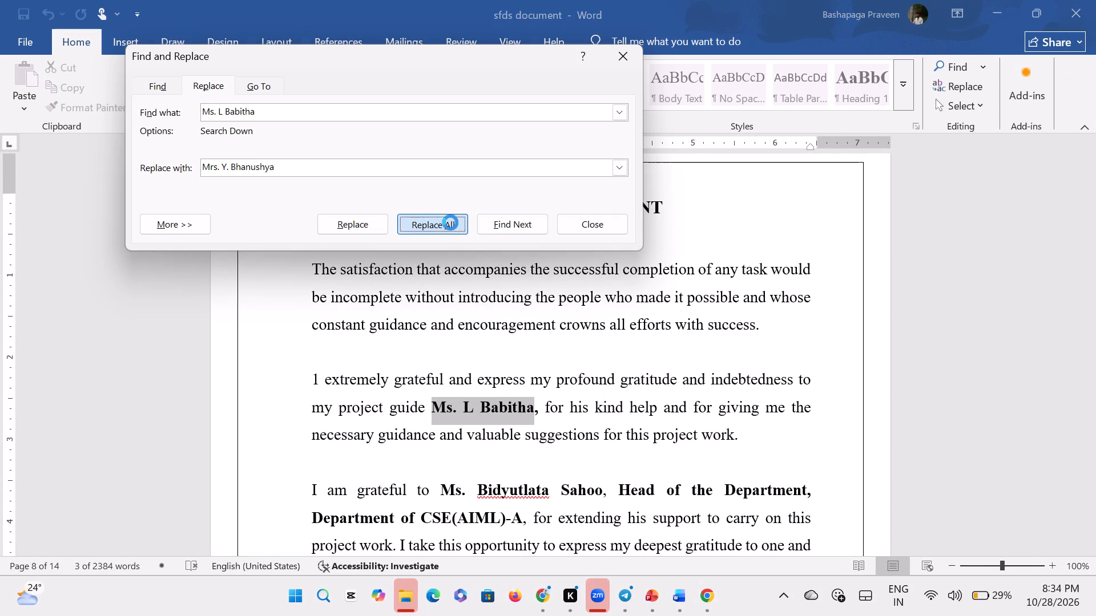
pyautogui.click(420, 210)
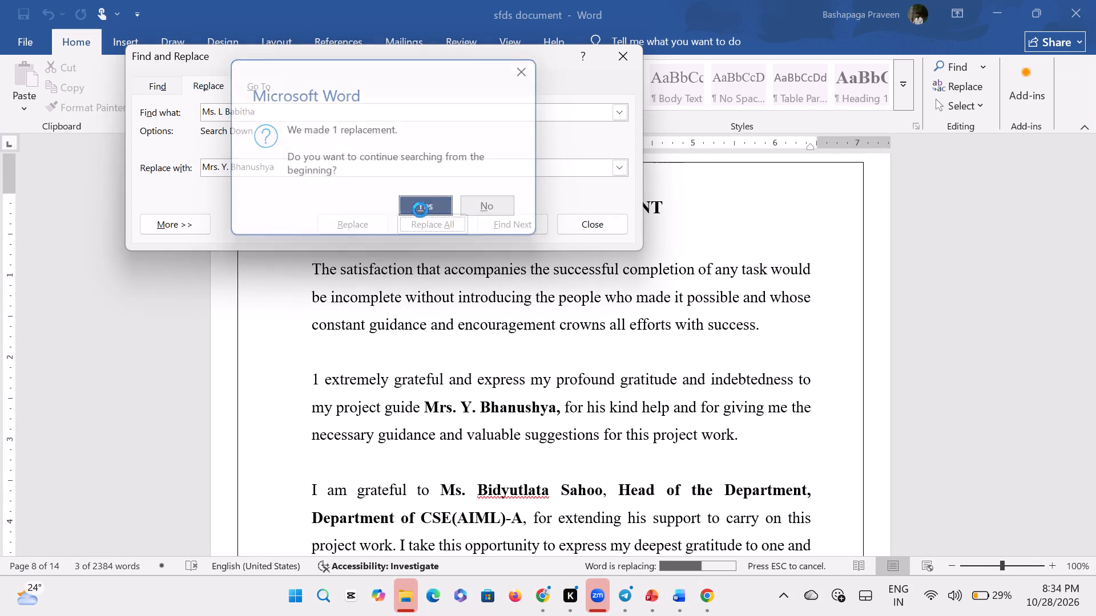
pyautogui.click(486, 197)
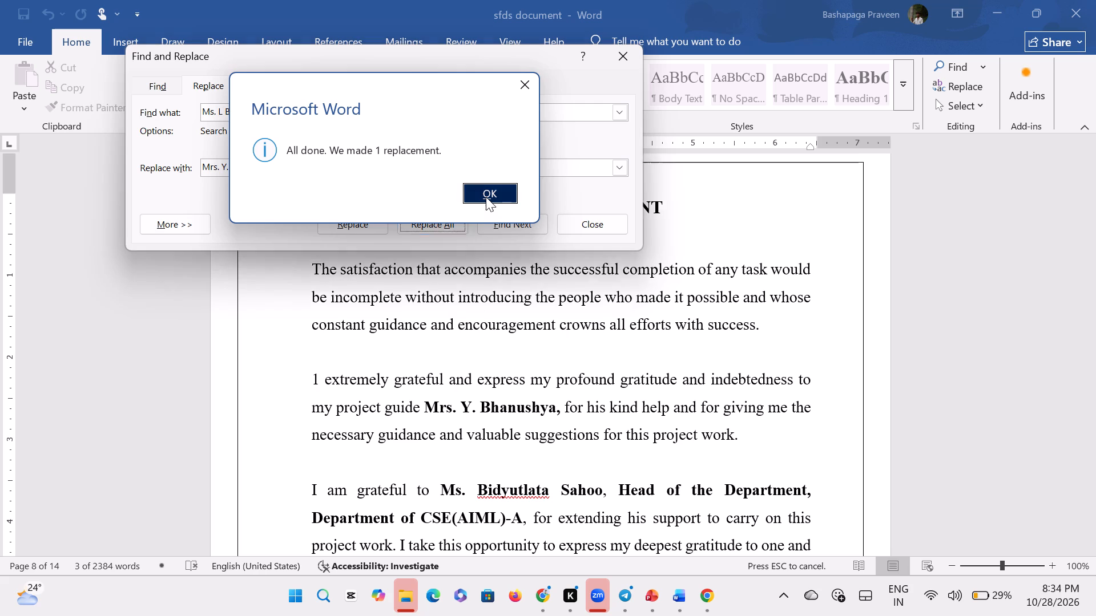
# Set the Head of the Department's name from the Acknowledgement page as the text to find.
pyautogui.scroll(1, 543, 283)
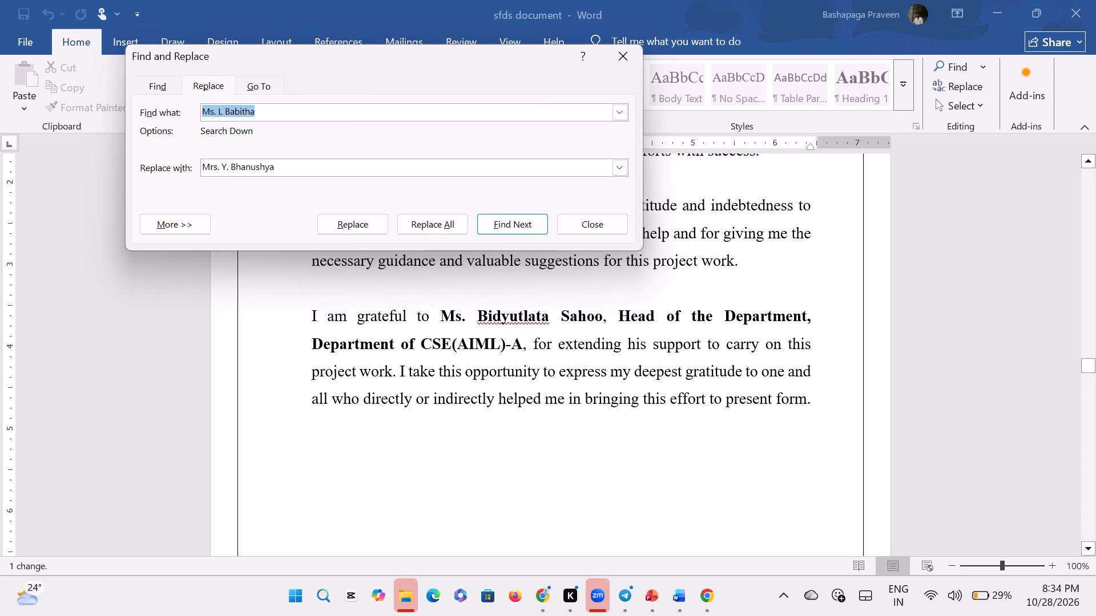
pyautogui.click(603, 311)
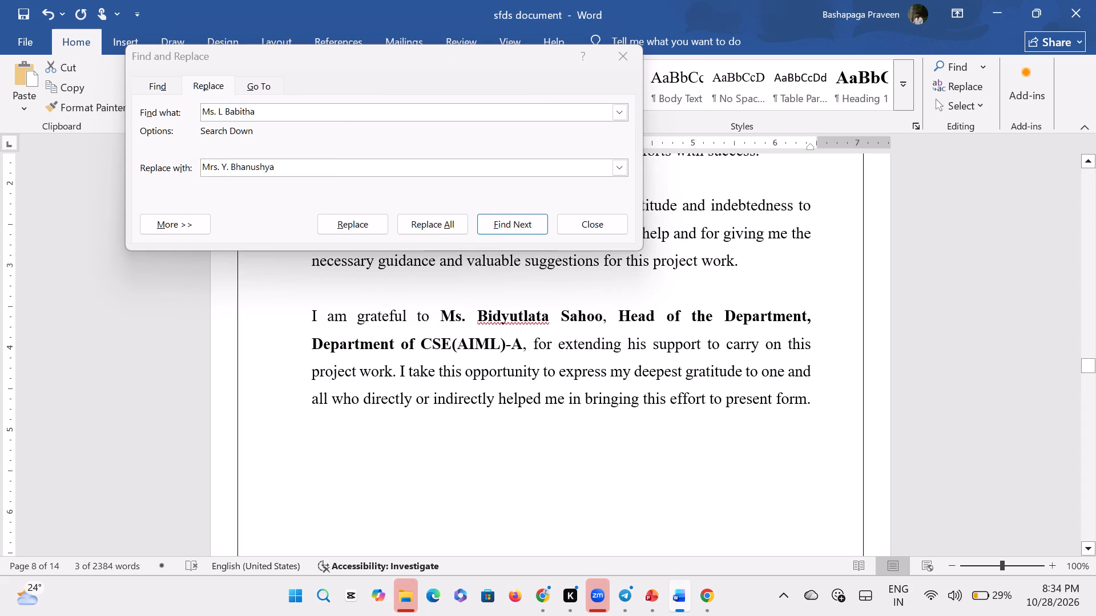
# Copy the Head of the Department's name with its title from the acknowledgement paragraph and set it as the text to find.
pyautogui.click(603, 315)
pyautogui.moveTo(603, 315); pyautogui.dragTo(456, 310)
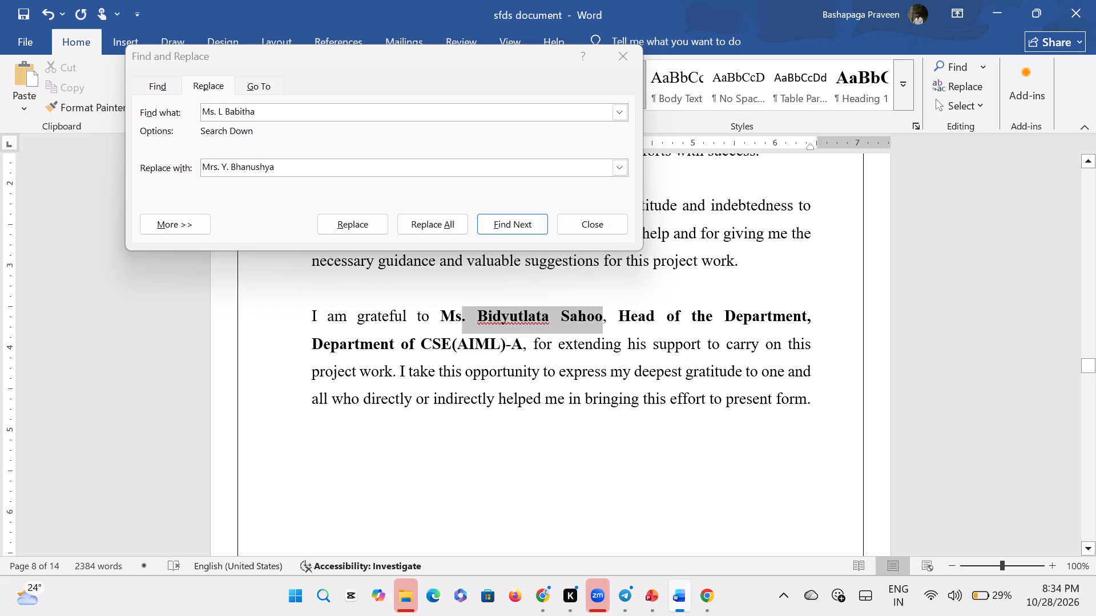
pyautogui.moveTo(456, 310); pyautogui.dragTo(446, 310)
pyautogui.hotkey('ctrl', 'c')
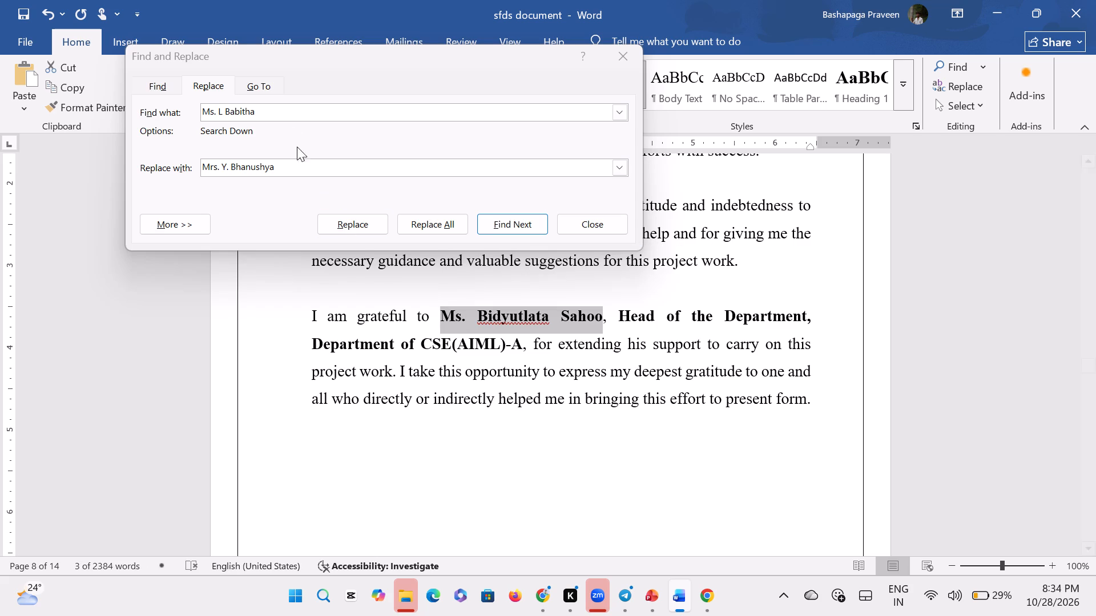
pyautogui.click(284, 114)
pyautogui.hotkey('ctrl', 'v')
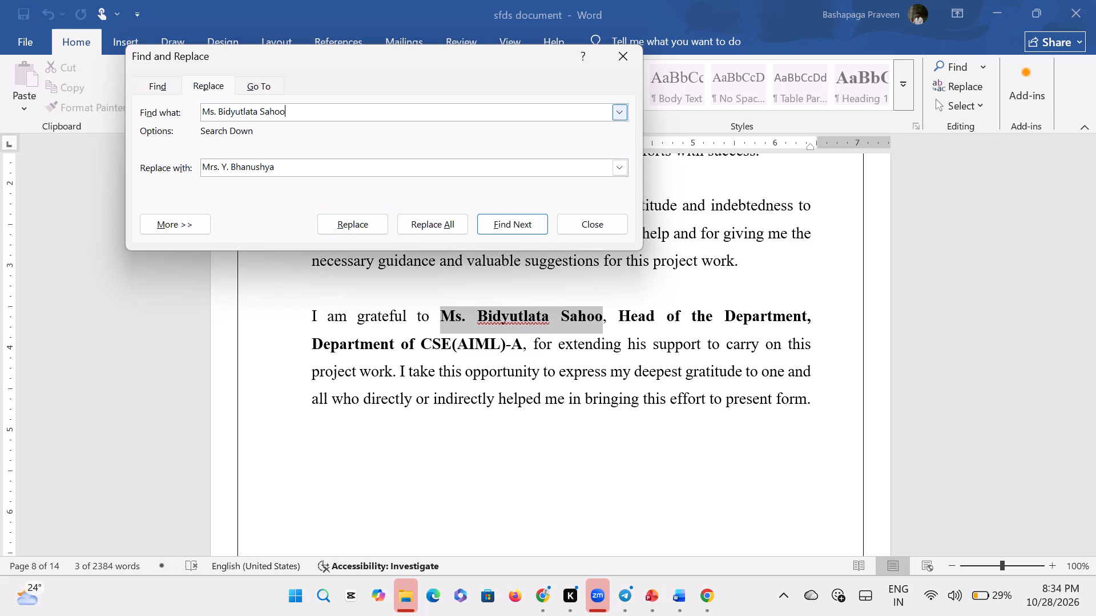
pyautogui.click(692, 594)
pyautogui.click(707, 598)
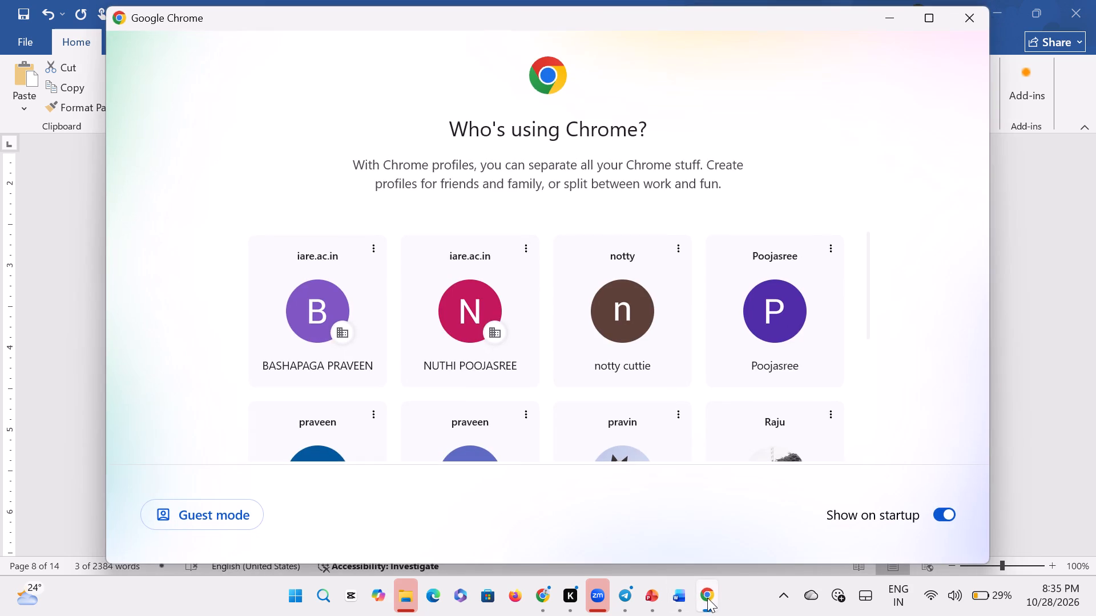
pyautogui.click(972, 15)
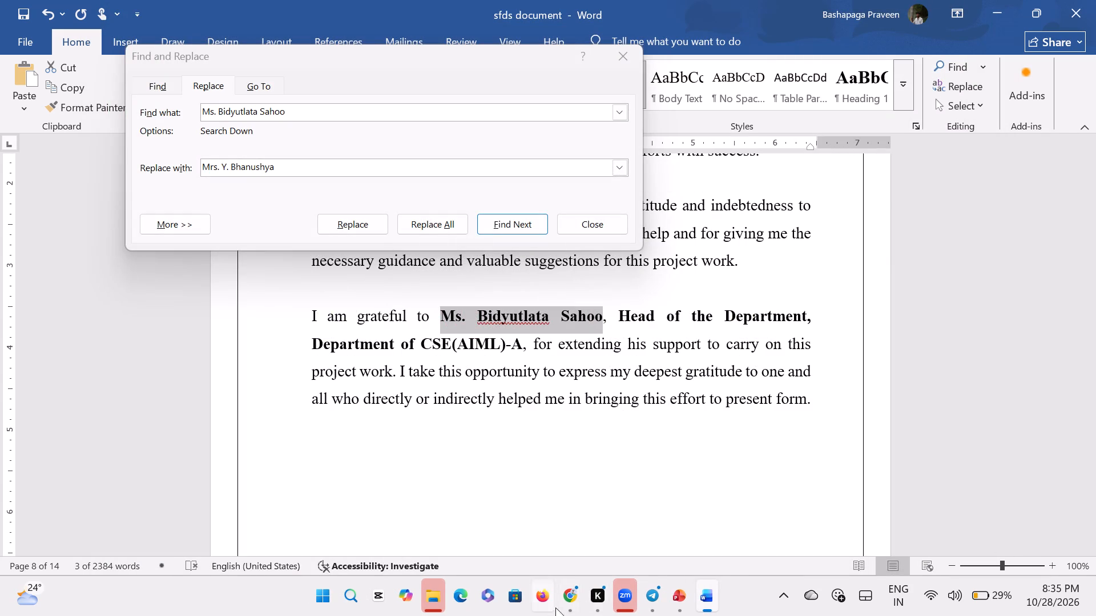
# Switch to the Chrome windows that are already open.
pyautogui.click(577, 597)
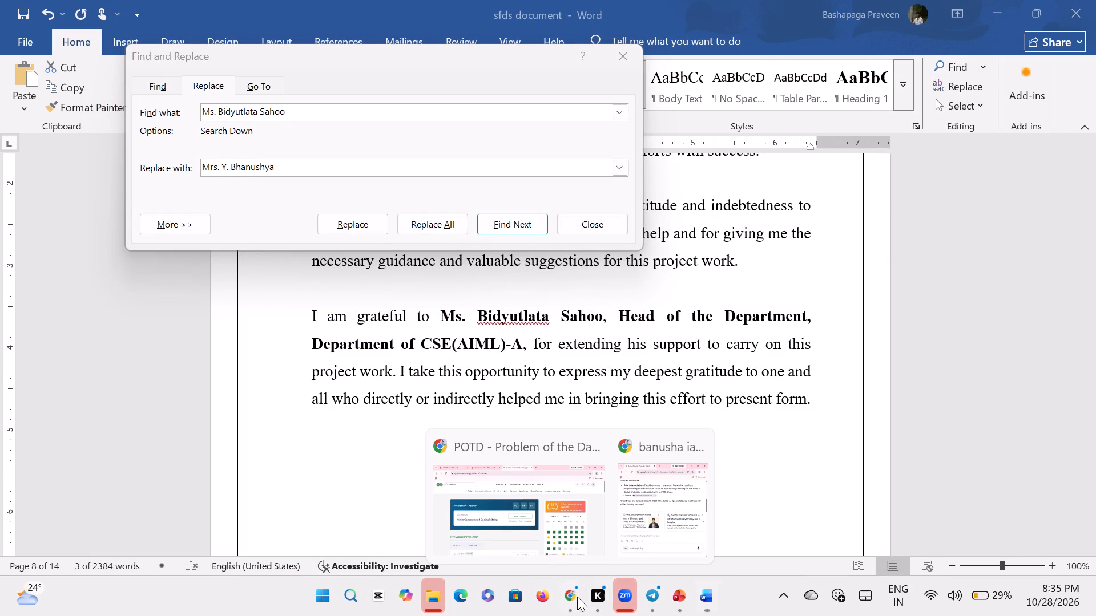
# Switch to Chrome, search starting from "naga" for the CSE (AI&ML) deputy head's IARE profile, and select the faculty name there.
pyautogui.click(663, 468)
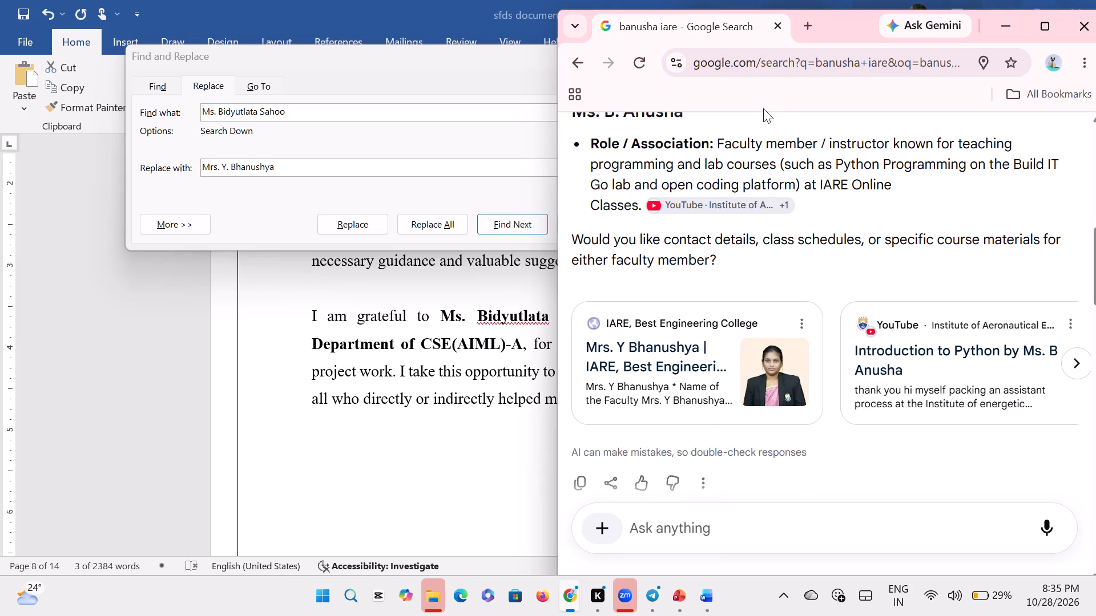
pyautogui.scroll(7, 780, 171)
pyautogui.click(754, 168)
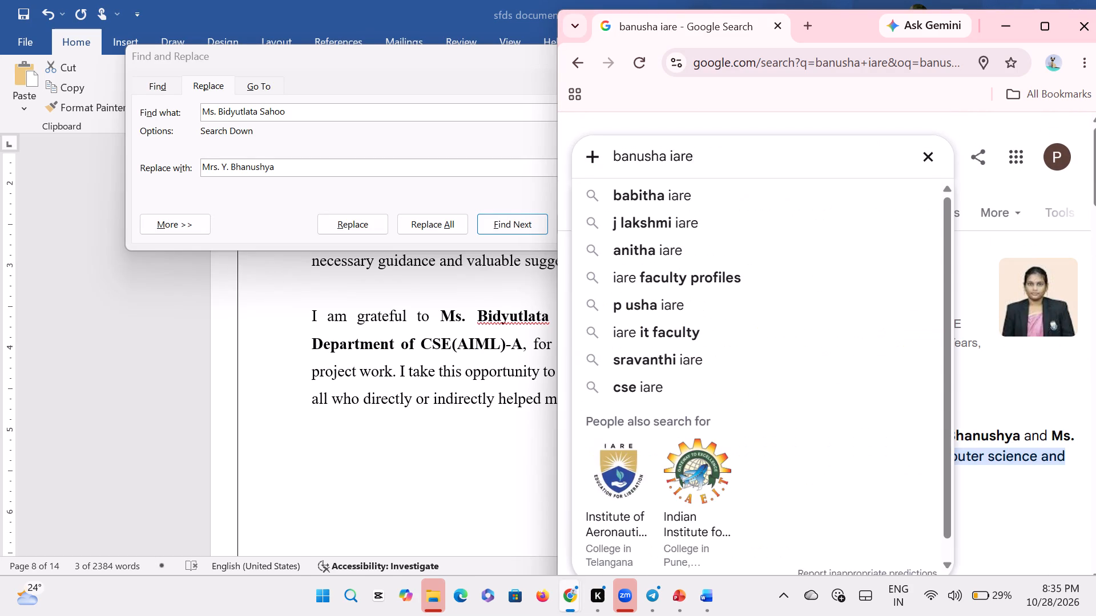
pyautogui.press('BackSpace')
pyautogui.press('BackSpace')
pyautogui.press('BackSpace')
pyautogui.press('BackSpace')
pyautogui.press('BackSpace')
pyautogui.press('BackSpace')
pyautogui.press('BackSpace')
pyautogui.press('BackSpace')
pyautogui.press('BackSpace')
pyautogui.press('BackSpace')
pyautogui.press('BackSpace')
pyautogui.press('BackSpace')
pyautogui.press('BackSpace')
pyautogui.press('BackSpace')
pyautogui.press('BackSpace')
pyautogui.press('BackSpace')
pyautogui.press('BackSpace')
pyautogui.write('naga')
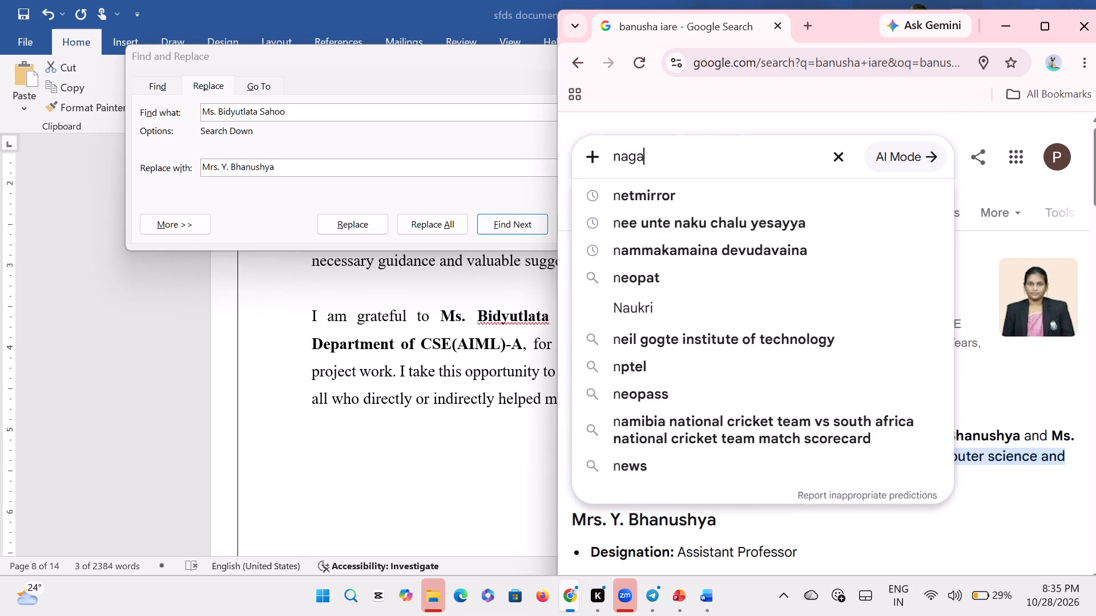
pyautogui.click(737, 188)
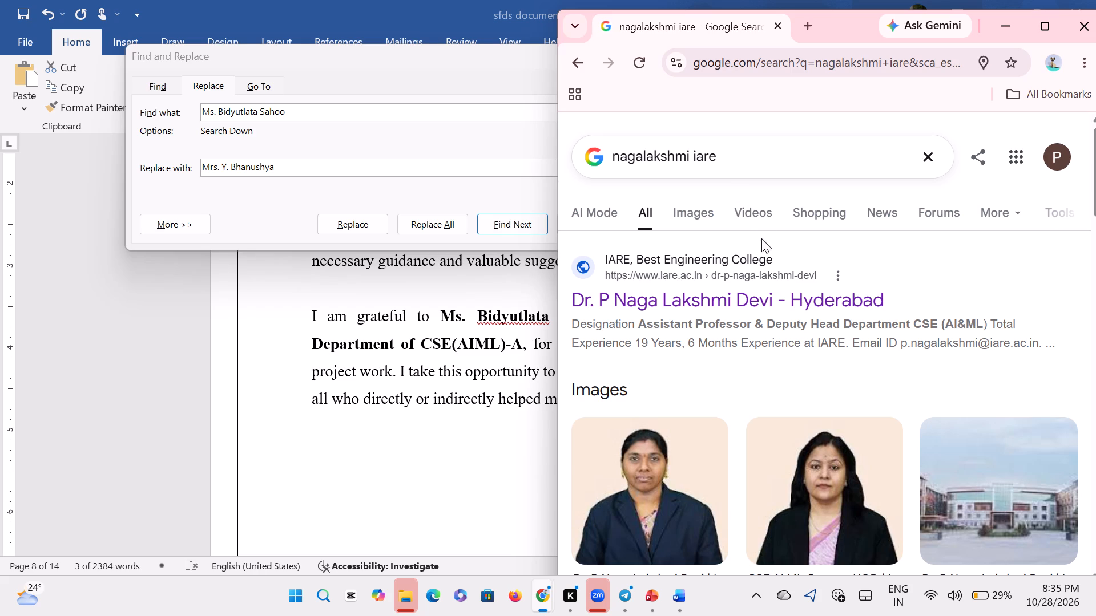
# Look through the search results on the CSE (AI&ML) deputy head for her IARE profile and department role.
pyautogui.scroll(-2, 777, 310)
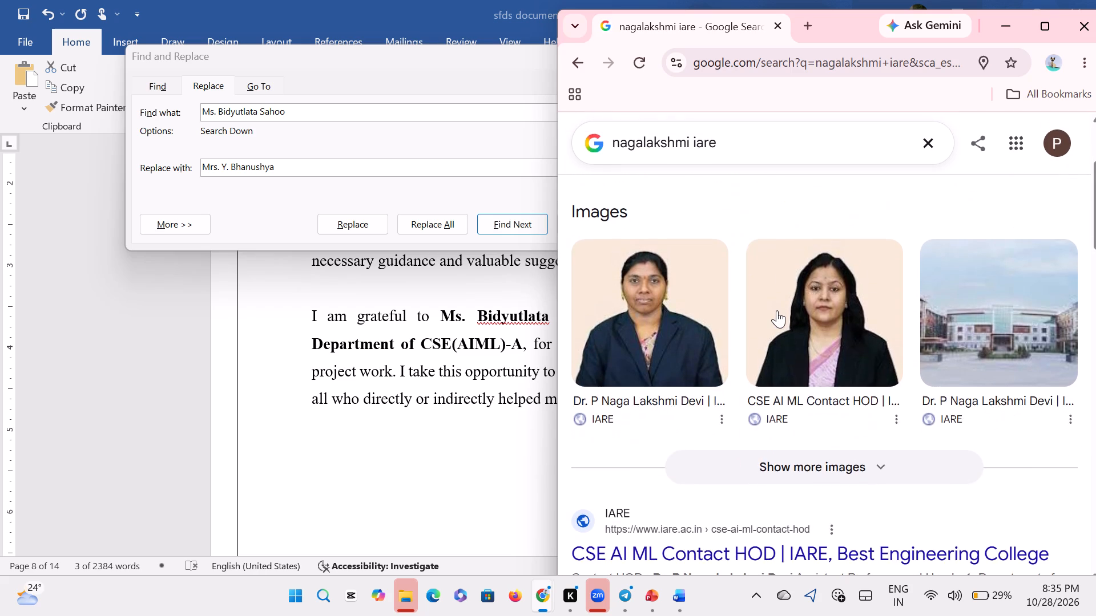
pyautogui.scroll(-3, 777, 310)
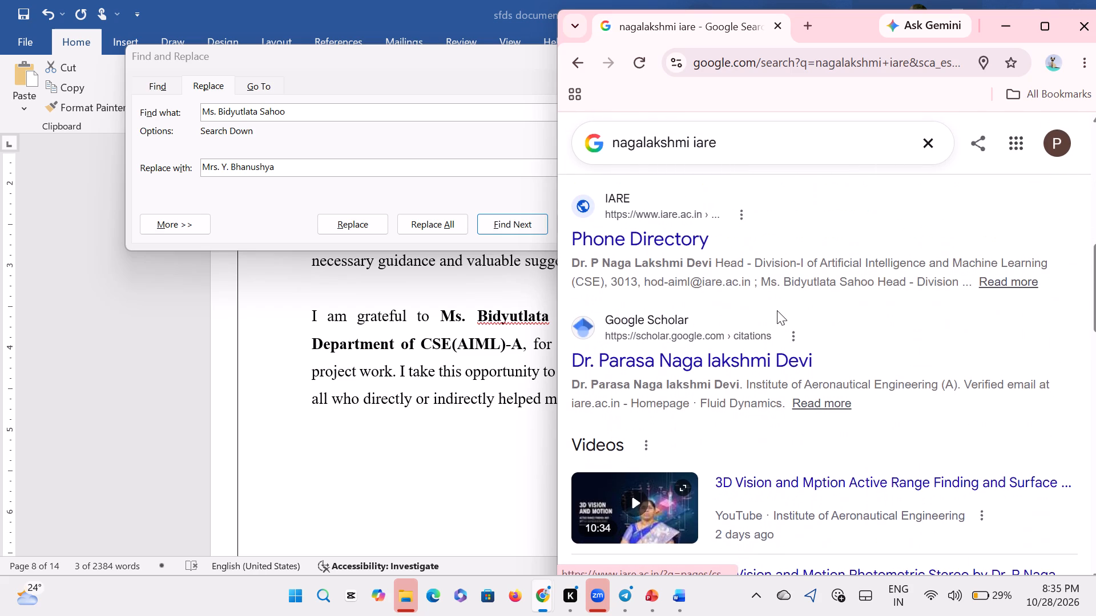
pyautogui.scroll(3, 777, 310)
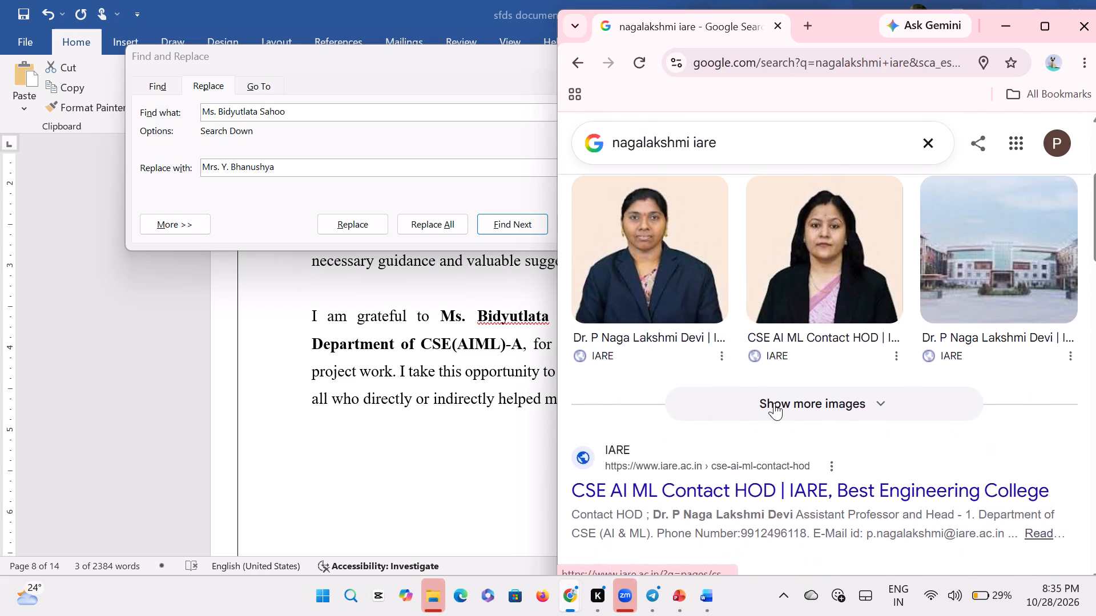
pyautogui.scroll(2, 774, 403)
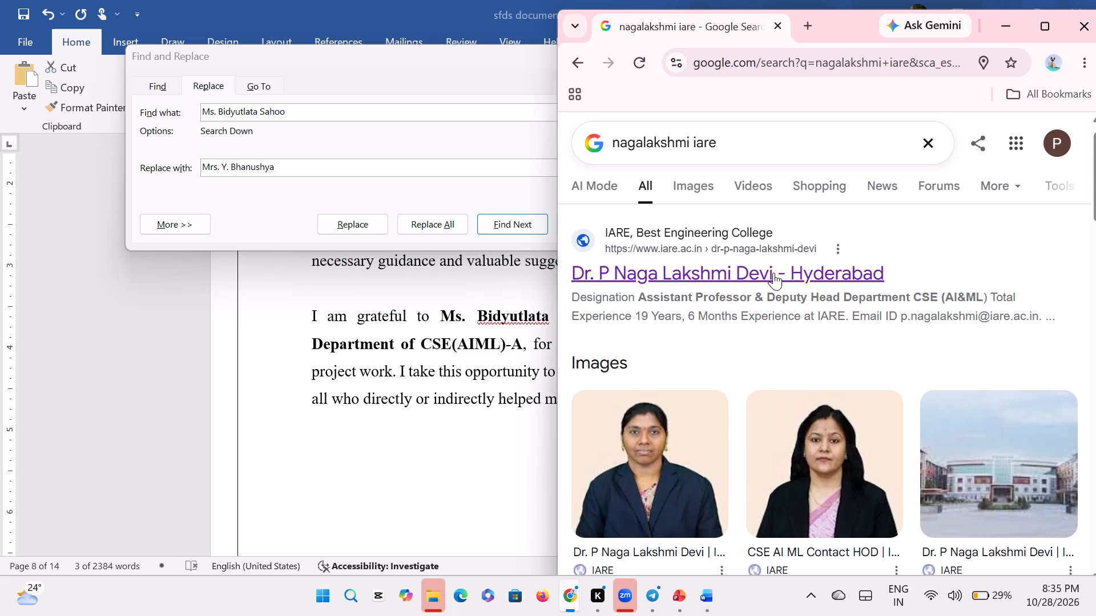
# Open the deputy head's IARE profile from the first search result and copy the full faculty name with its title from the details table.
pyautogui.click(773, 273)
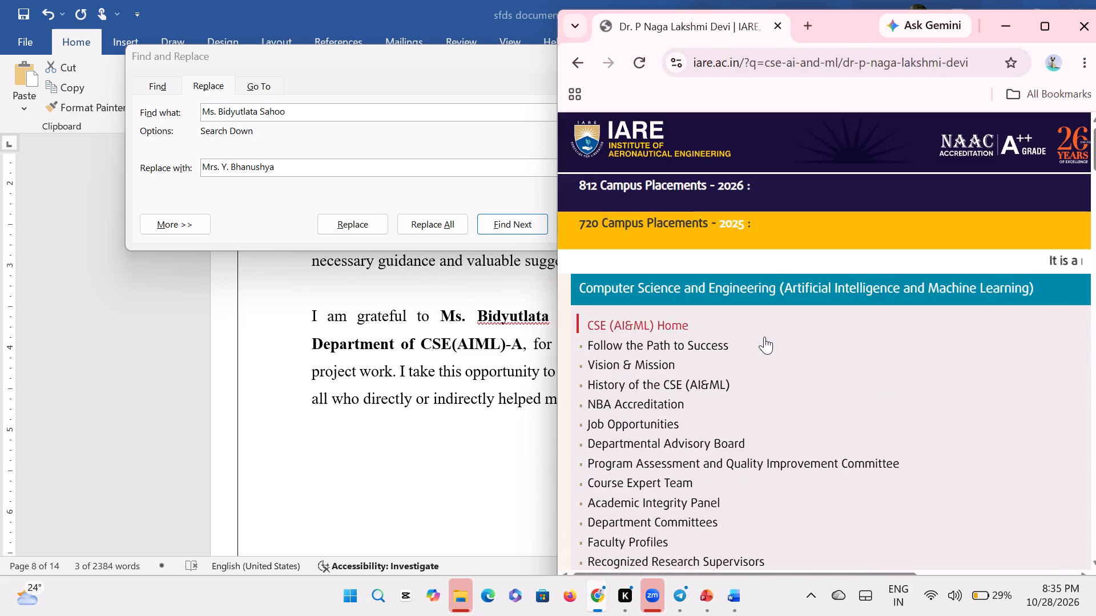
pyautogui.scroll(-7, 764, 337)
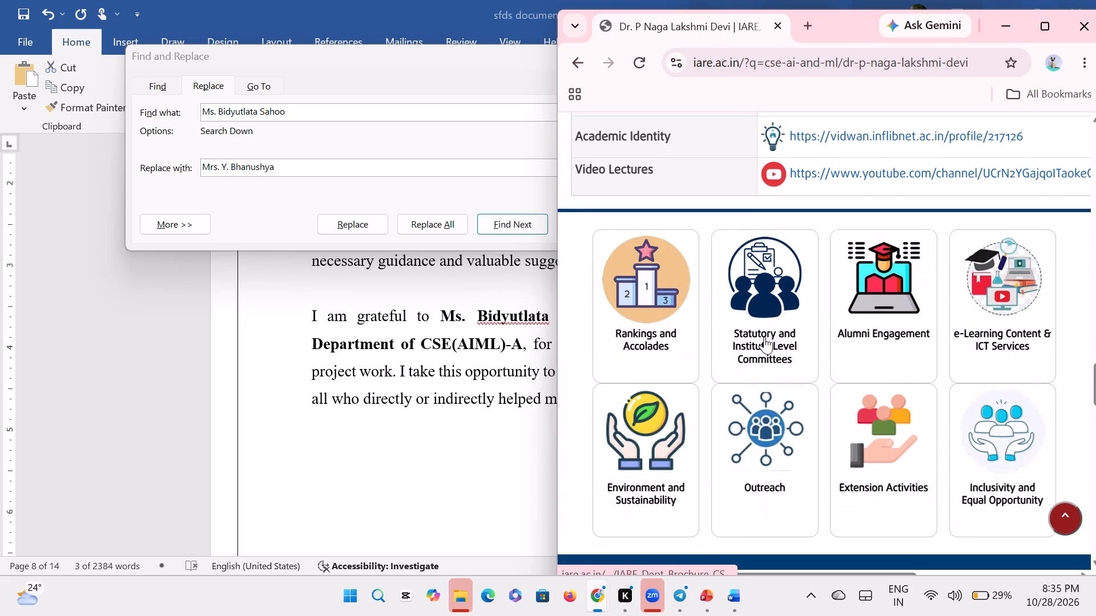
pyautogui.scroll(3, 764, 337)
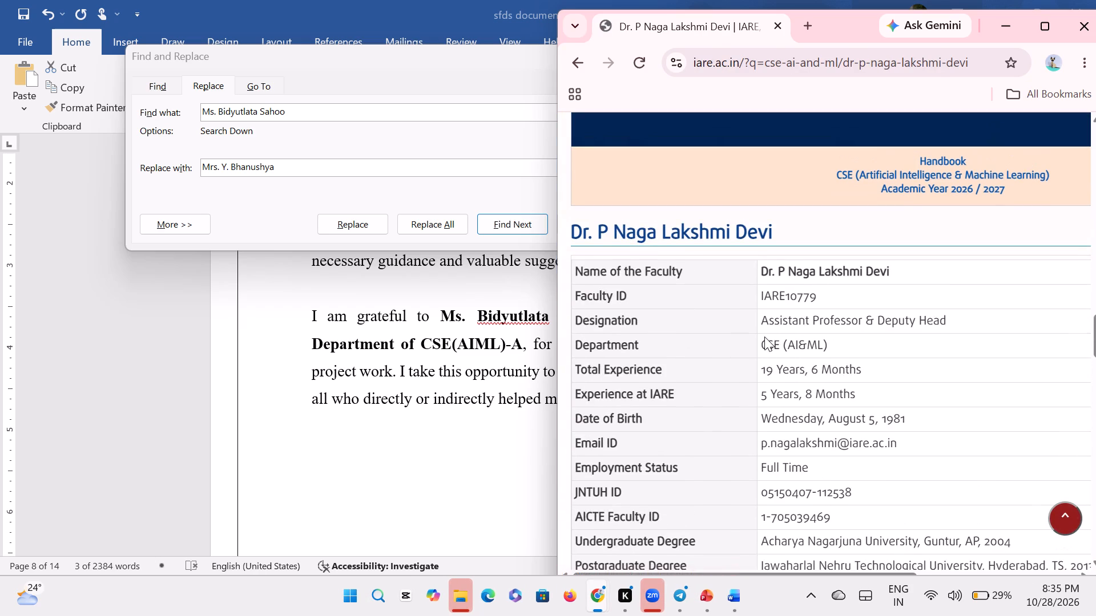
pyautogui.scroll(-1, 764, 337)
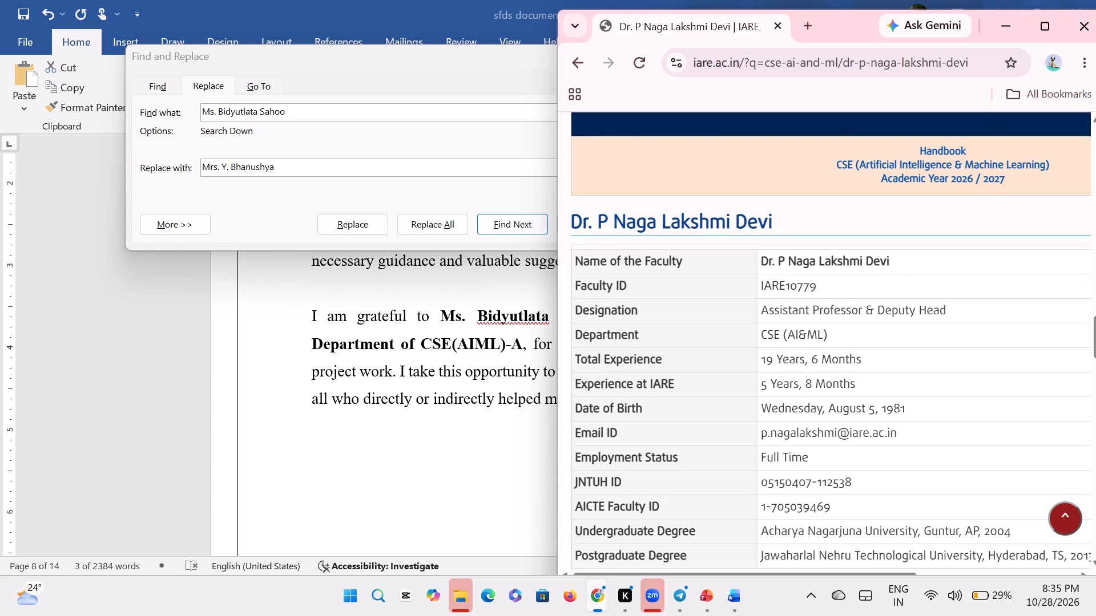
pyautogui.moveTo(900, 256); pyautogui.dragTo(763, 264)
pyautogui.hotkey('ctrl', 'c')
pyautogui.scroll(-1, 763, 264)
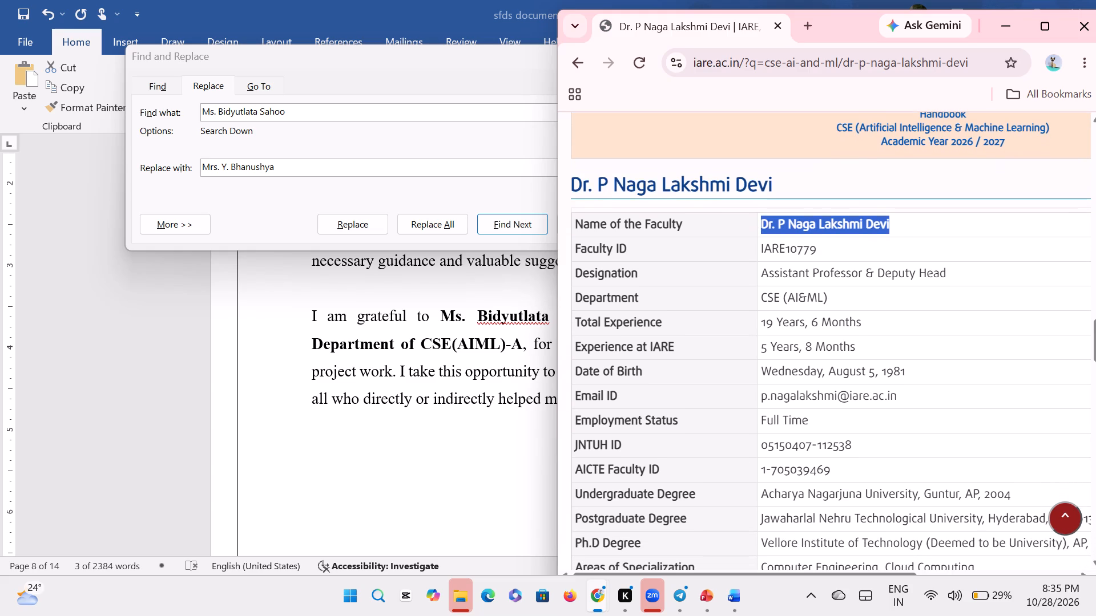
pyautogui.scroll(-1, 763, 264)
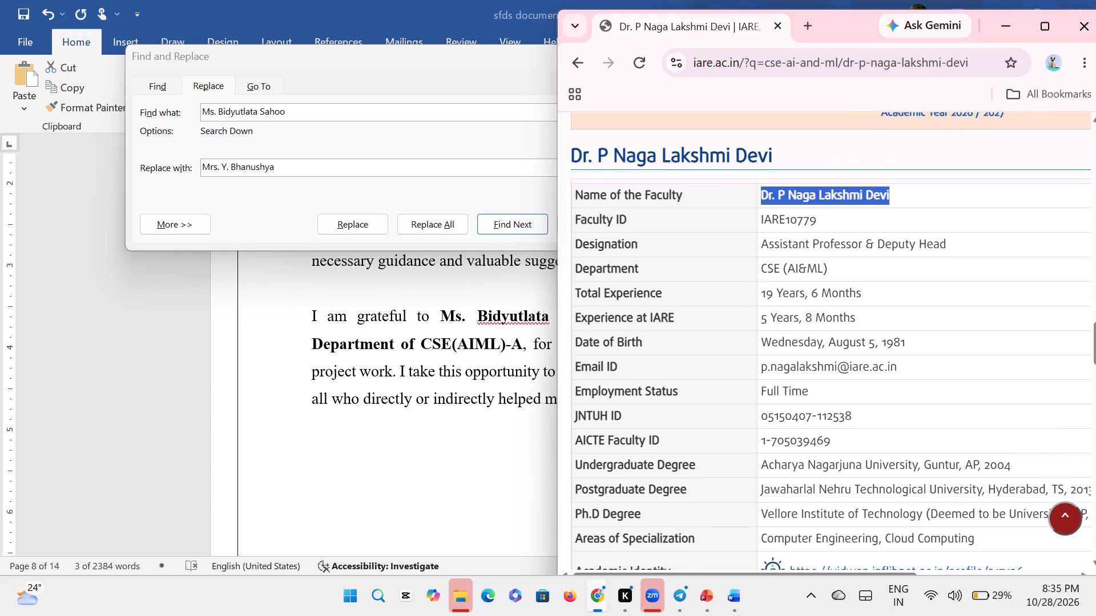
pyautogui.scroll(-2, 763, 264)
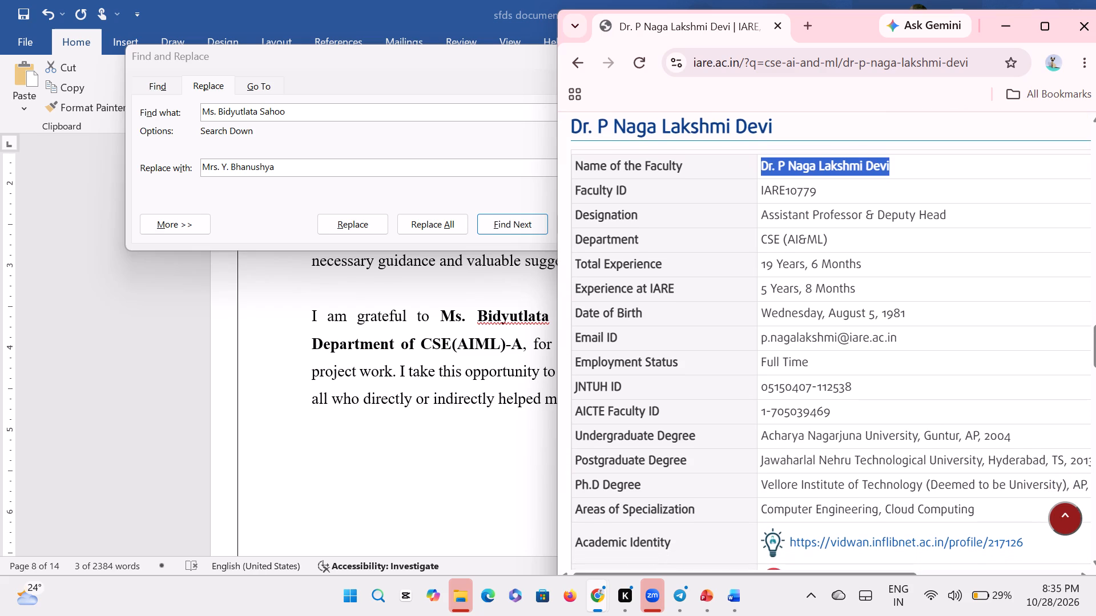
# Examine the deputy head's profile table, covering department, experience, degrees and areas of specialization.
pyautogui.scroll(-1, 763, 264)
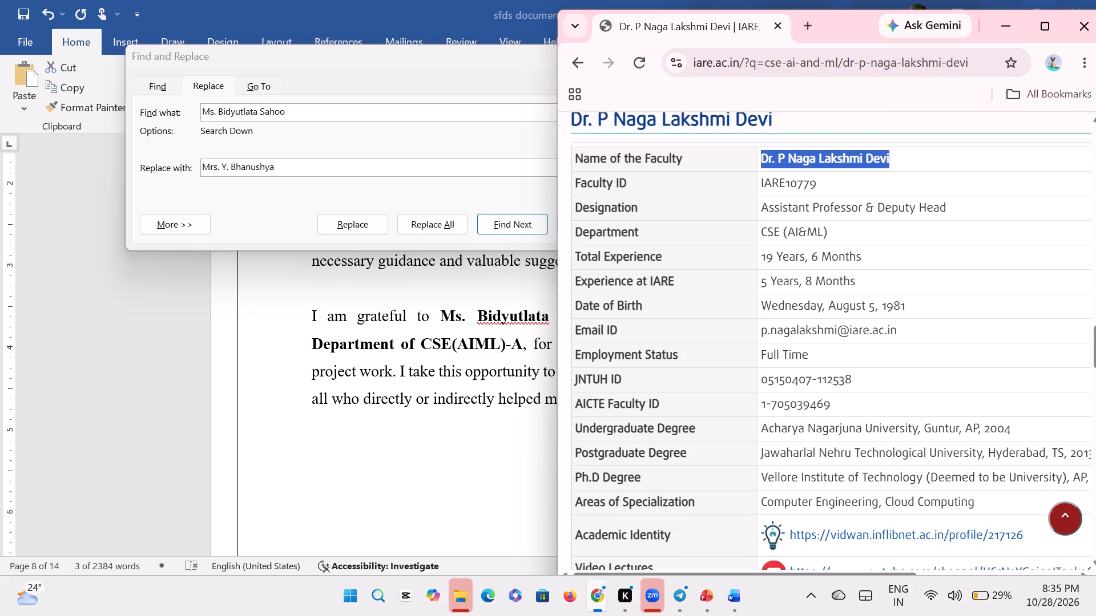
pyautogui.scroll(-2, 763, 264)
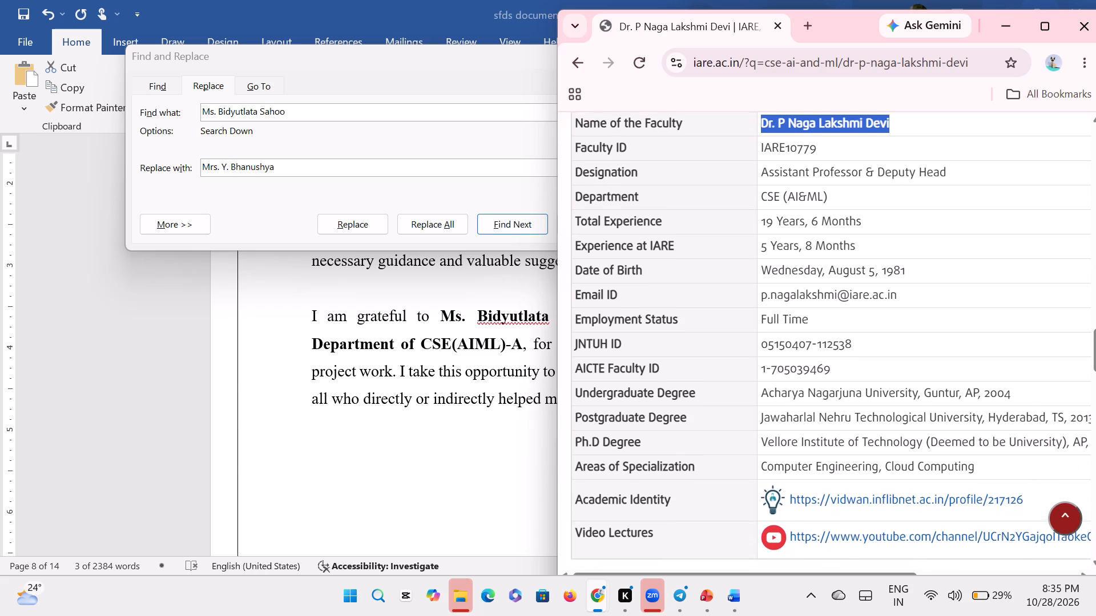
pyautogui.scroll(-3, 763, 264)
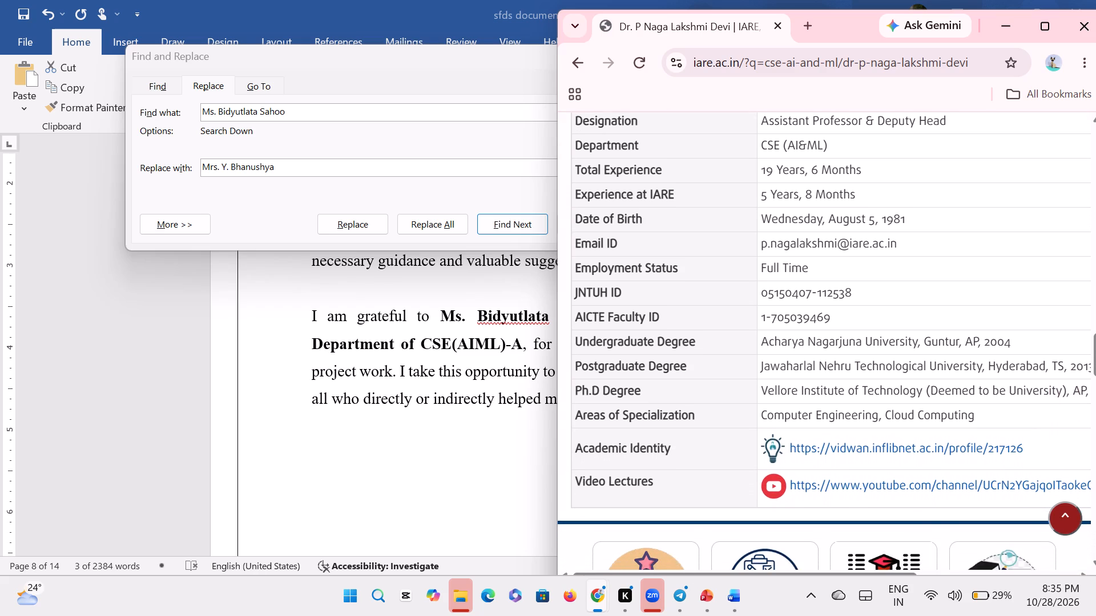
pyautogui.scroll(-1, 763, 264)
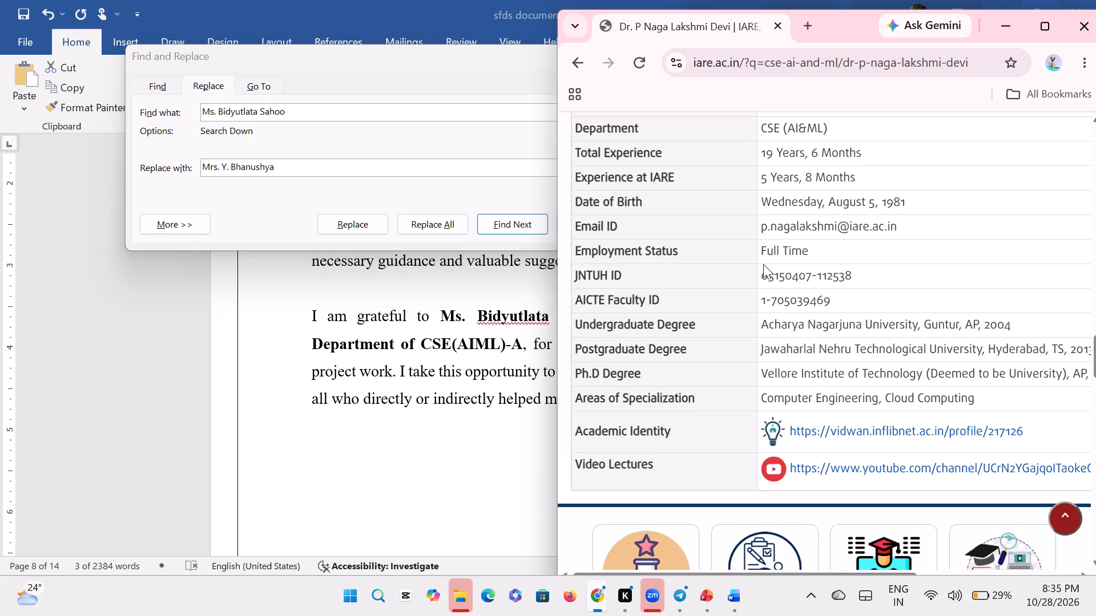
pyautogui.scroll(-1, 763, 264)
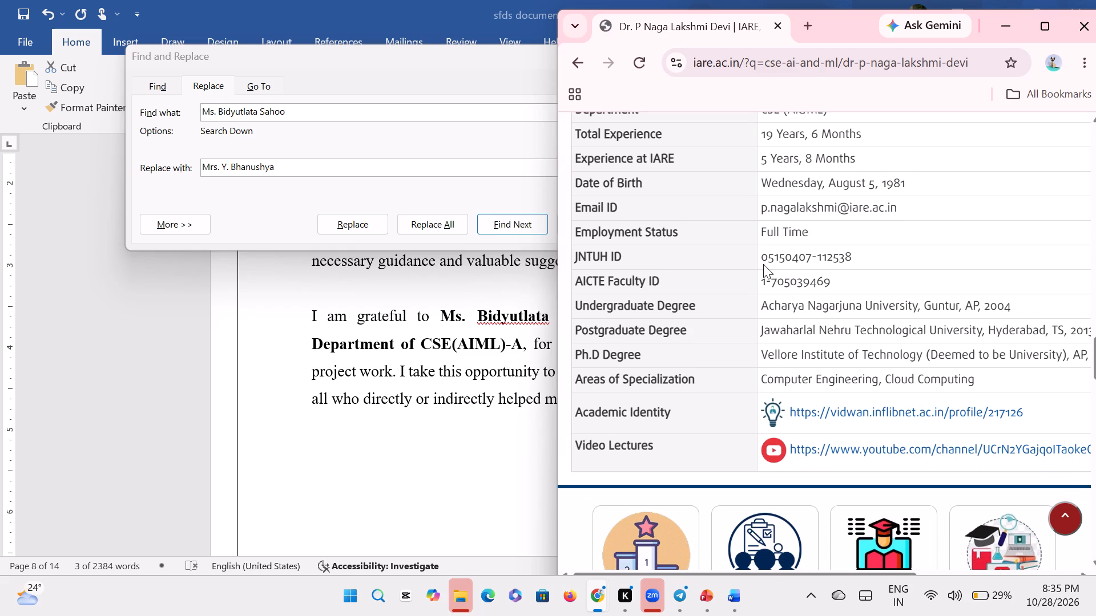
pyautogui.scroll(-3, 763, 264)
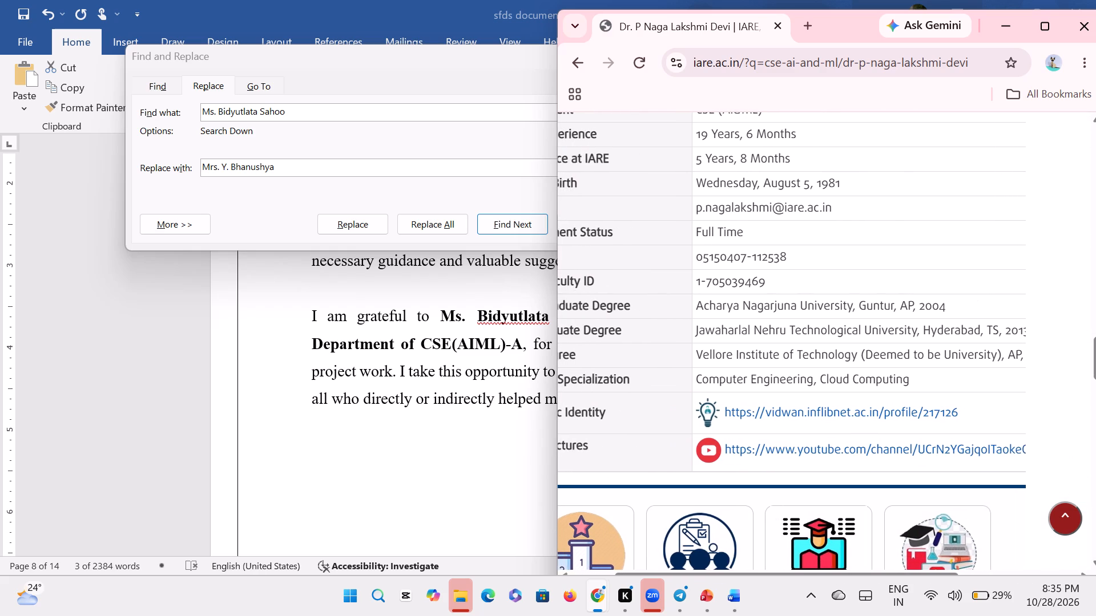
pyautogui.scroll(-1, 763, 264)
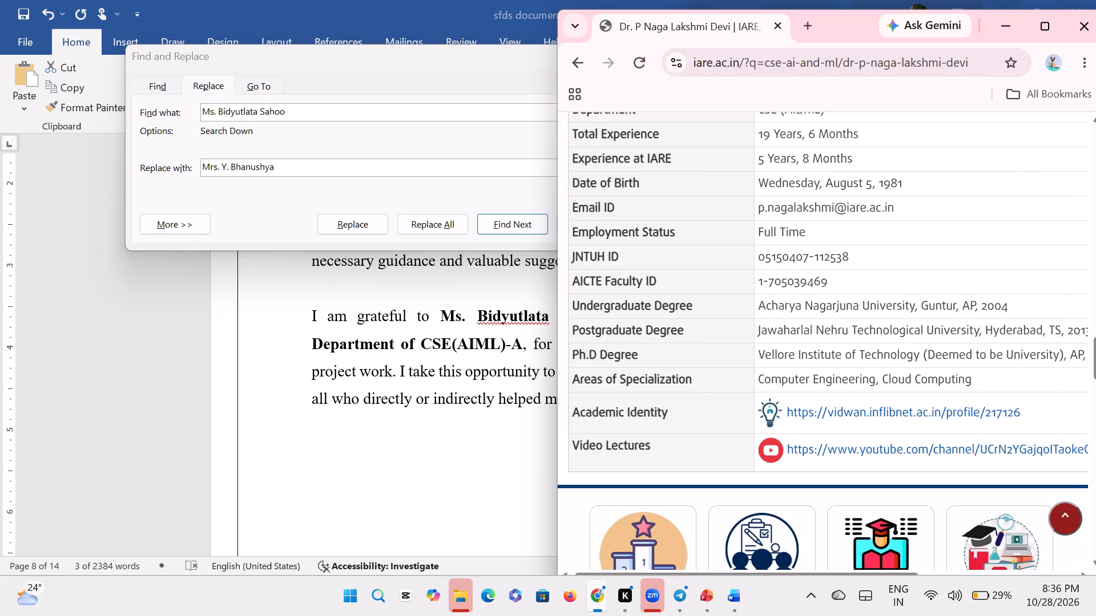
pyautogui.hscroll(1, 763, 264)
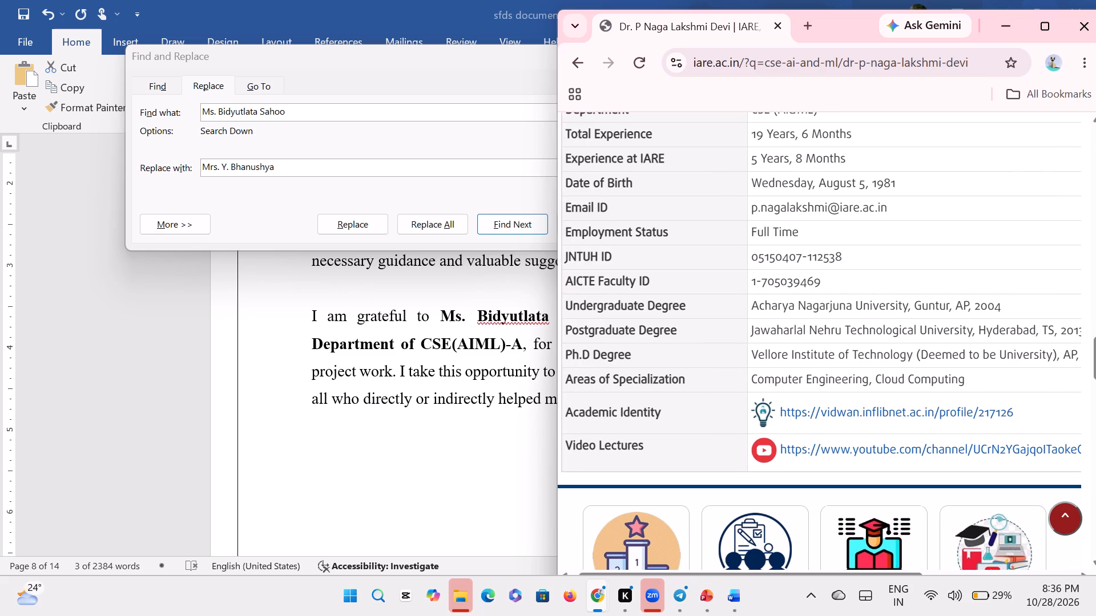
pyautogui.hscroll(2, 763, 264)
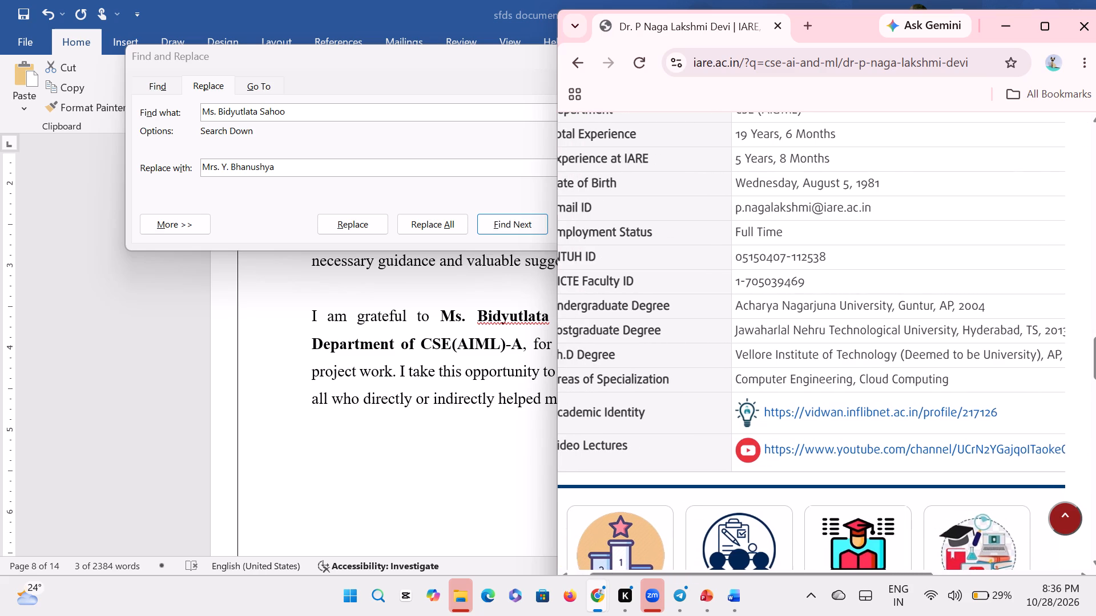
pyautogui.hscroll(1, 763, 264)
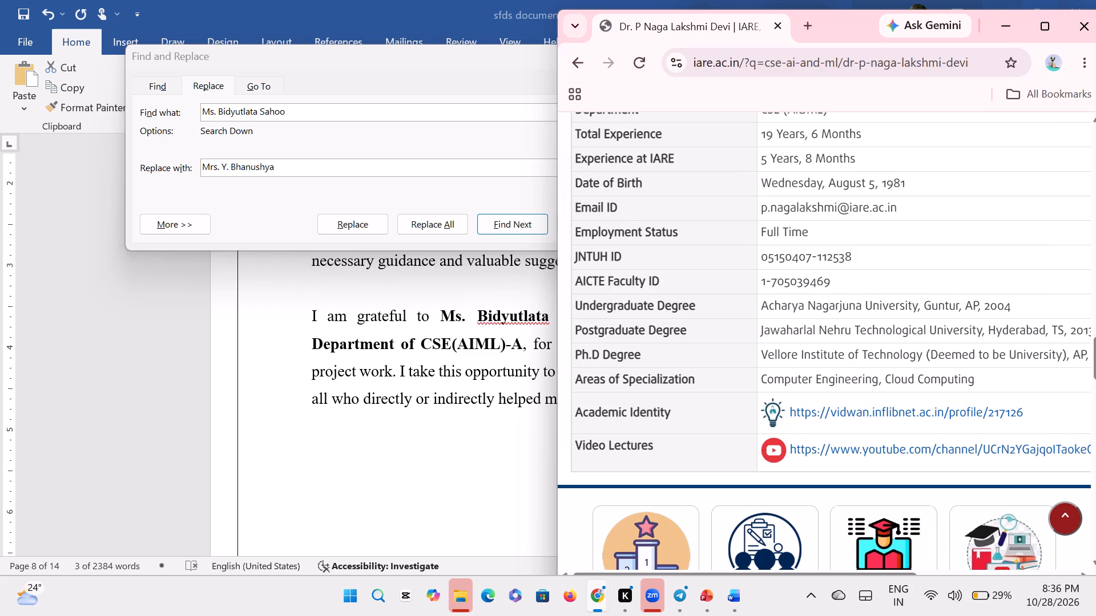
pyautogui.hscroll(2, 763, 264)
# Switch to Word and replace all occurrences of the old Head of the Department's name with the copied faculty name, searching the whole document.
pyautogui.click(1010, 18)
pyautogui.click(331, 168)
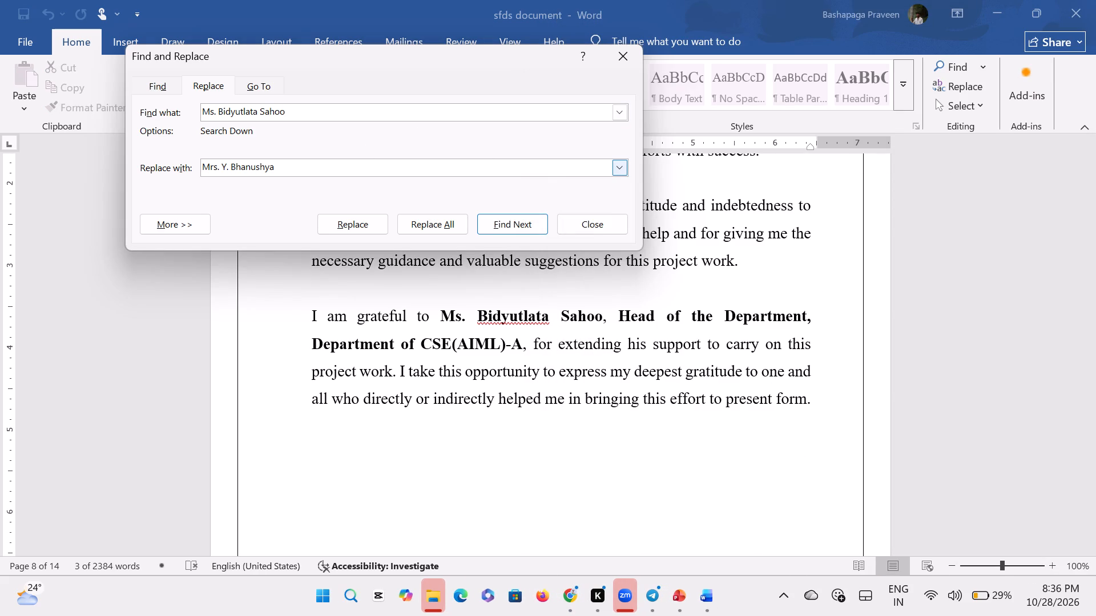
pyautogui.hotkey('ctrl', 'a')
pyautogui.hotkey('ctrl', 'v')
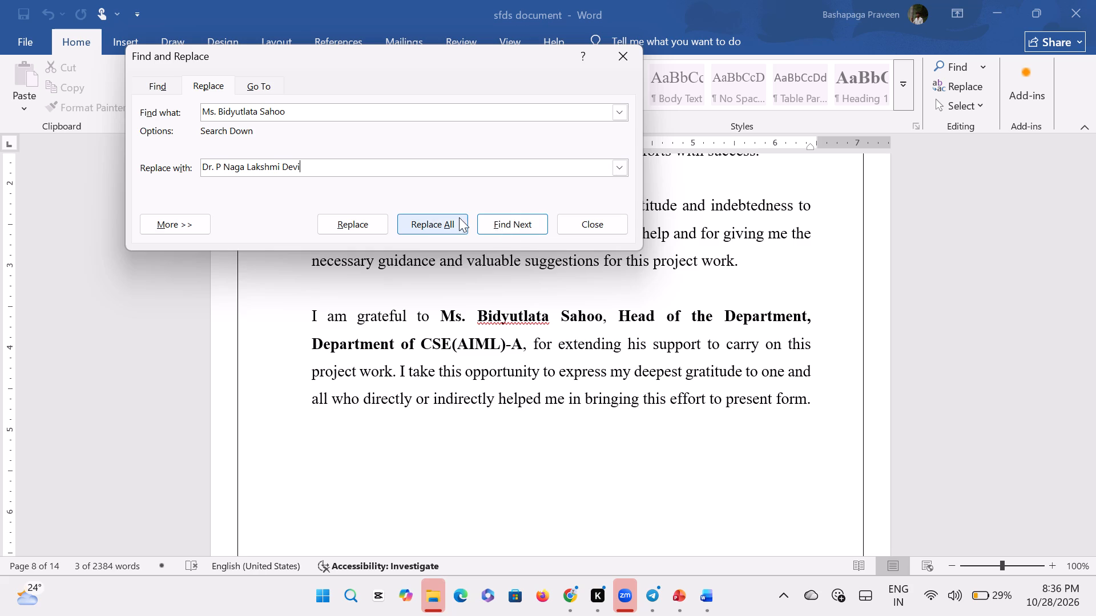
pyautogui.click(446, 217)
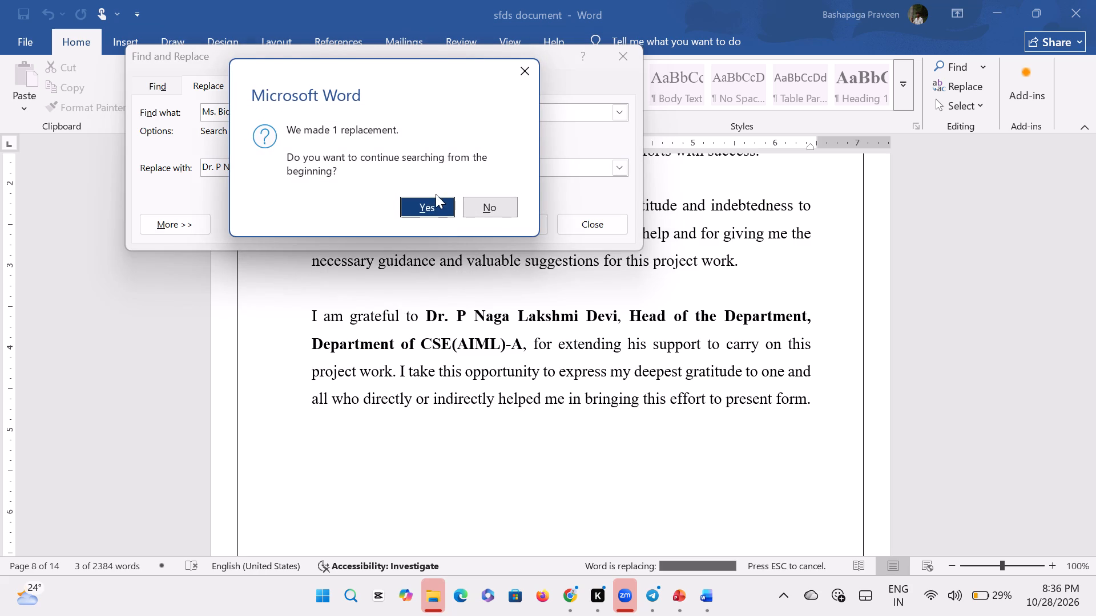
pyautogui.click(436, 201)
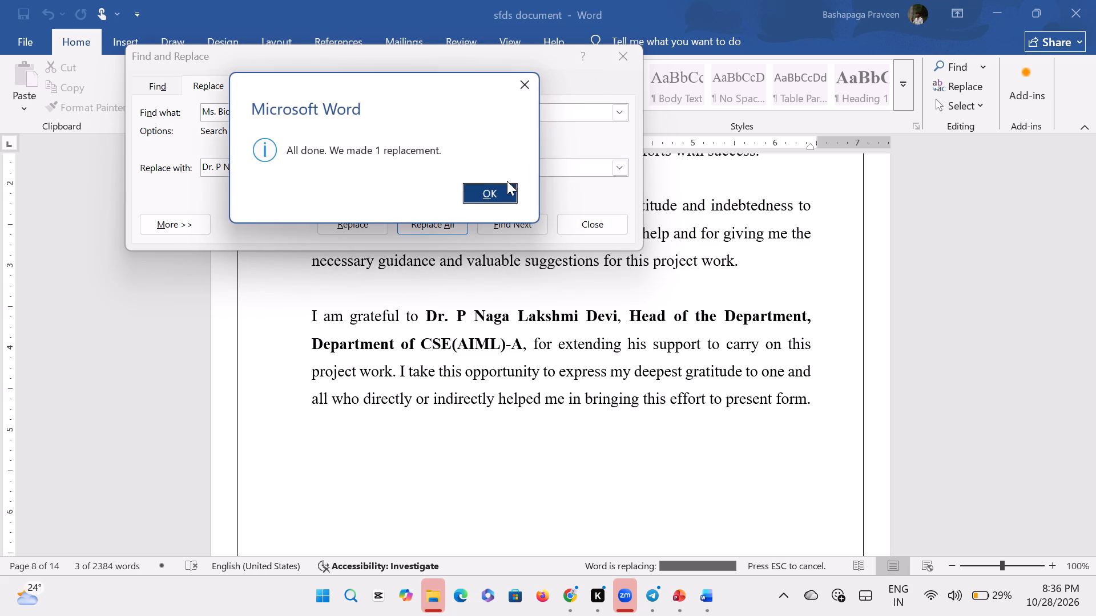
pyautogui.click(504, 192)
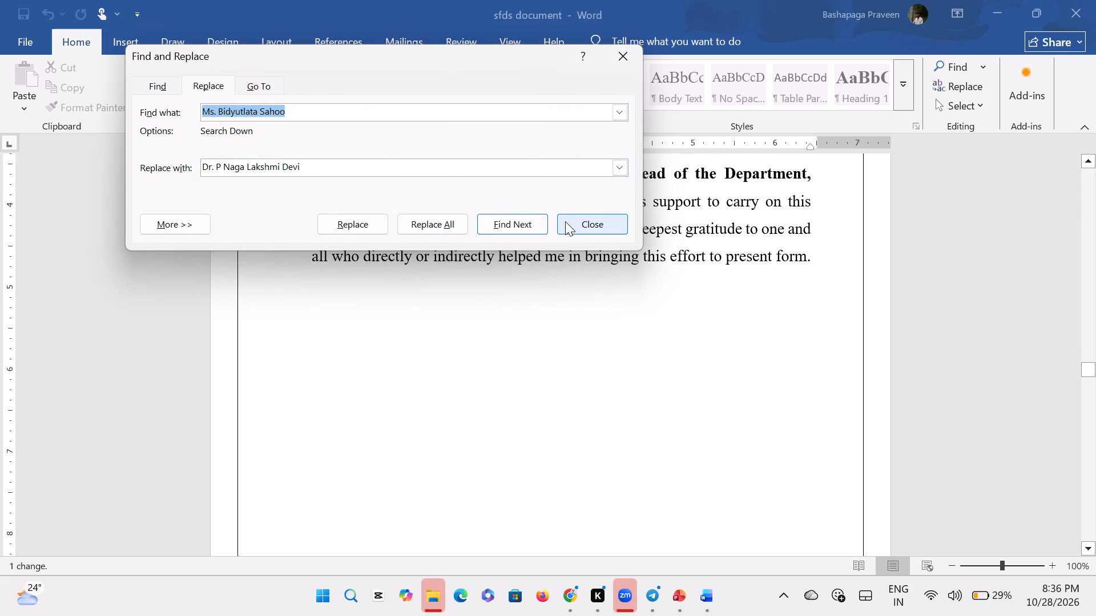
pyautogui.click(565, 221)
# Examine the pages after the Acknowledgement, including Abstract, Project Overview and Objectives, and the student details at the start of the self-assessment form.
pyautogui.scroll(1, 564, 267)
pyautogui.scroll(-1, 564, 267)
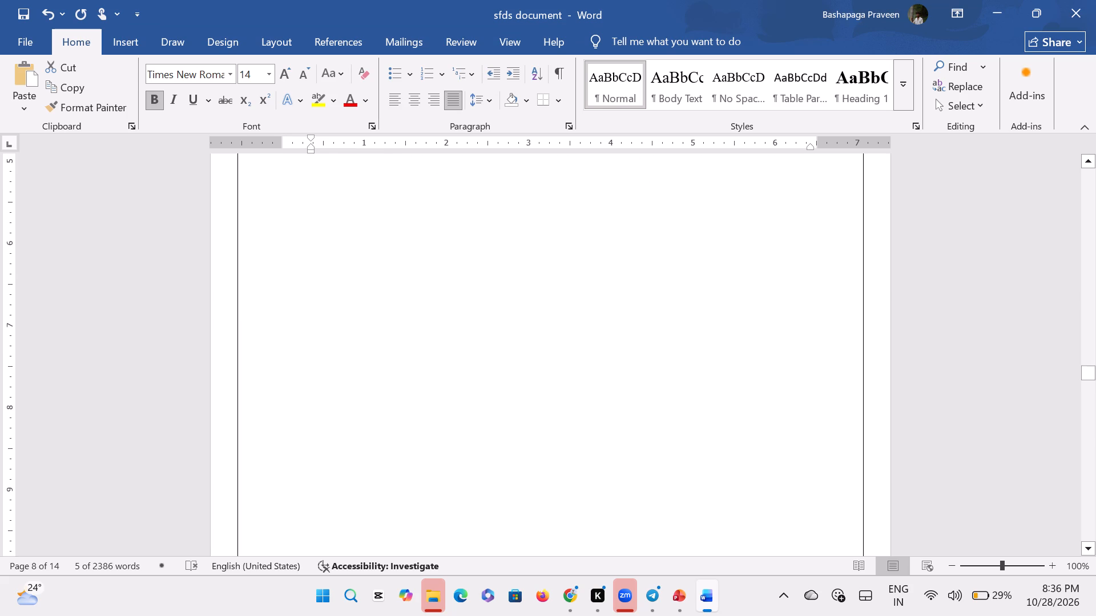
pyautogui.scroll(-2, 564, 267)
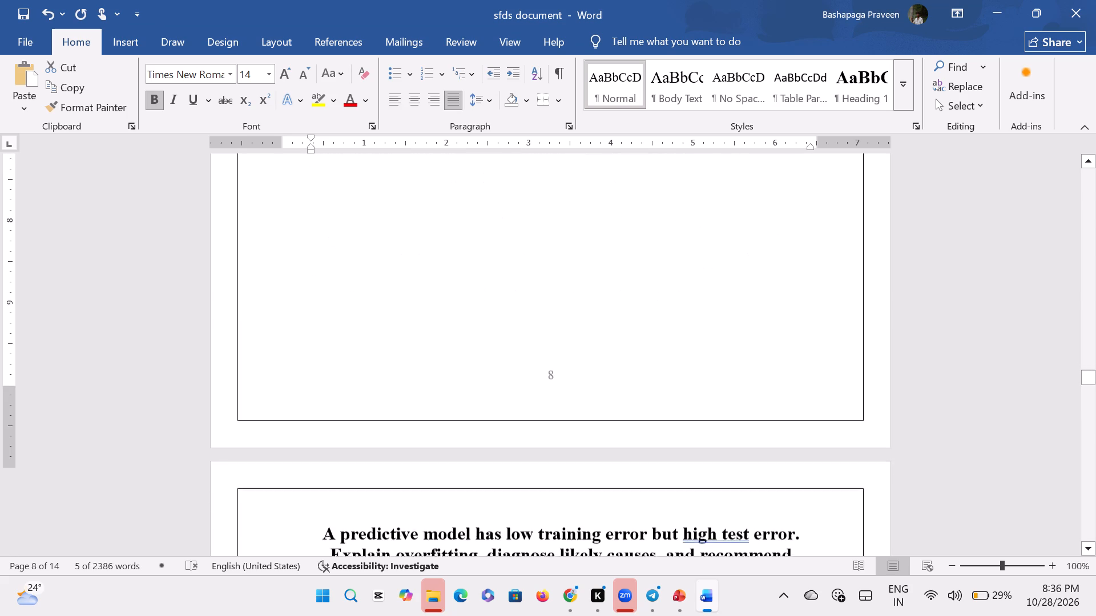
pyautogui.scroll(-5, 564, 267)
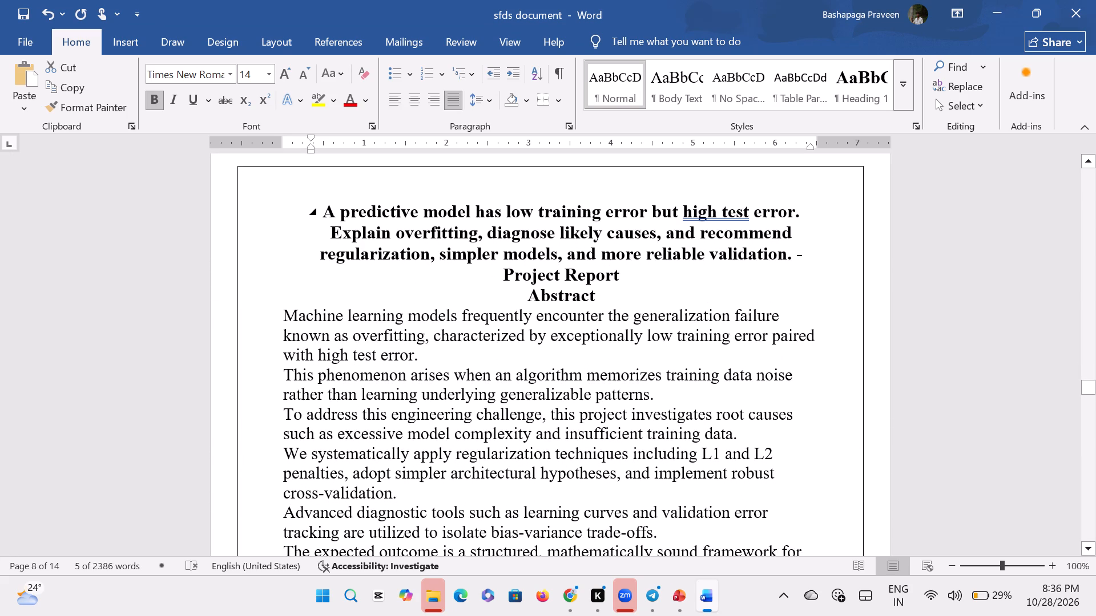
pyautogui.scroll(-5, 564, 267)
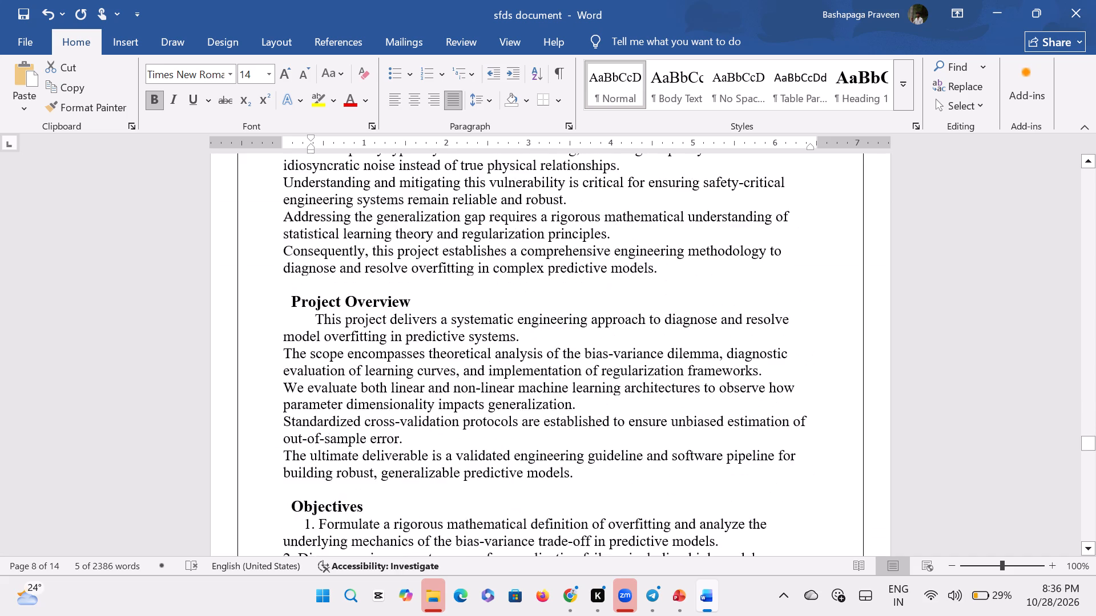
pyautogui.scroll(-5, 564, 267)
pyautogui.scroll(19, 564, 267)
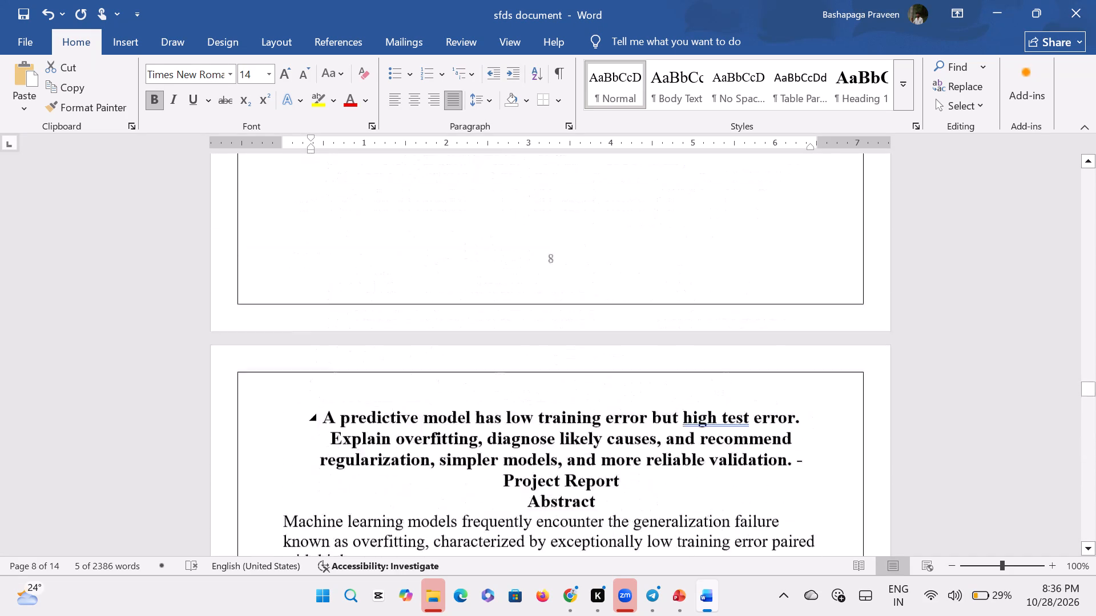
pyautogui.scroll(11, 564, 267)
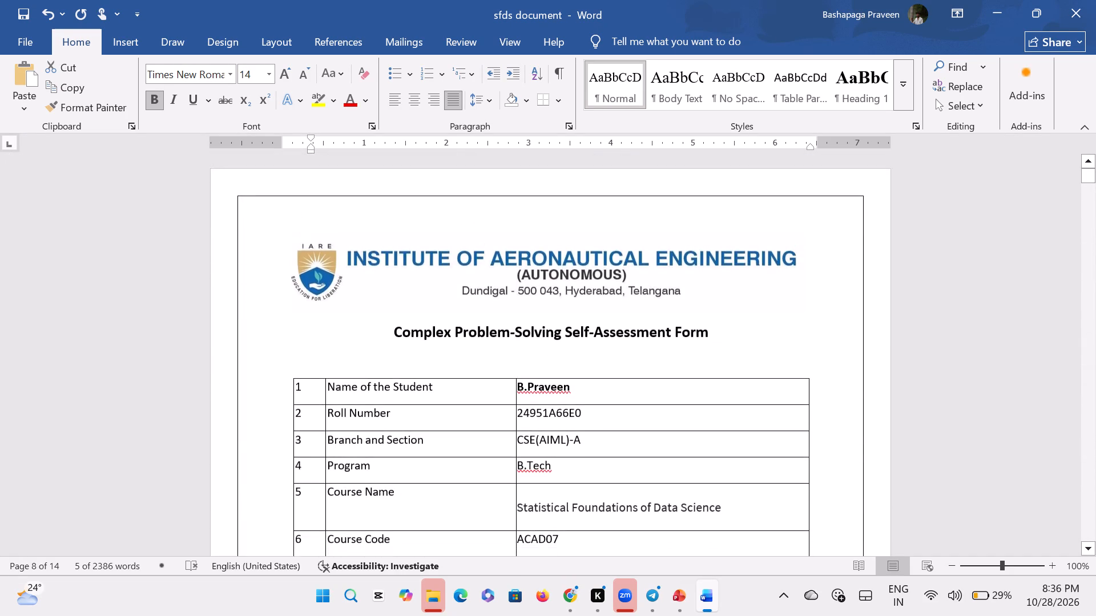
pyautogui.scroll(-3, 596, 317)
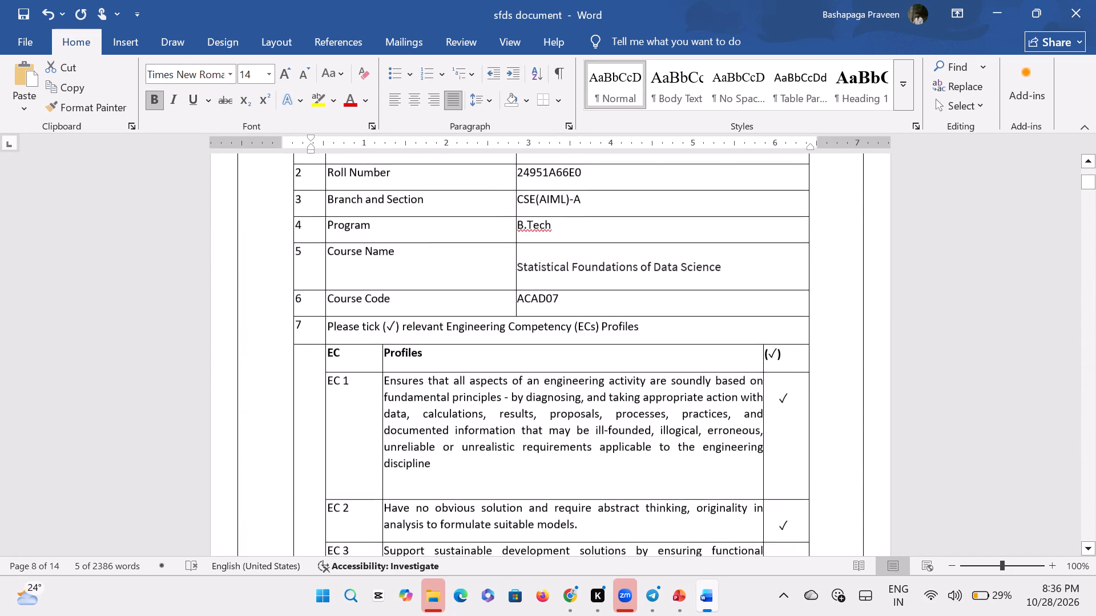
pyautogui.scroll(-4, 596, 317)
pyautogui.scroll(3, 596, 317)
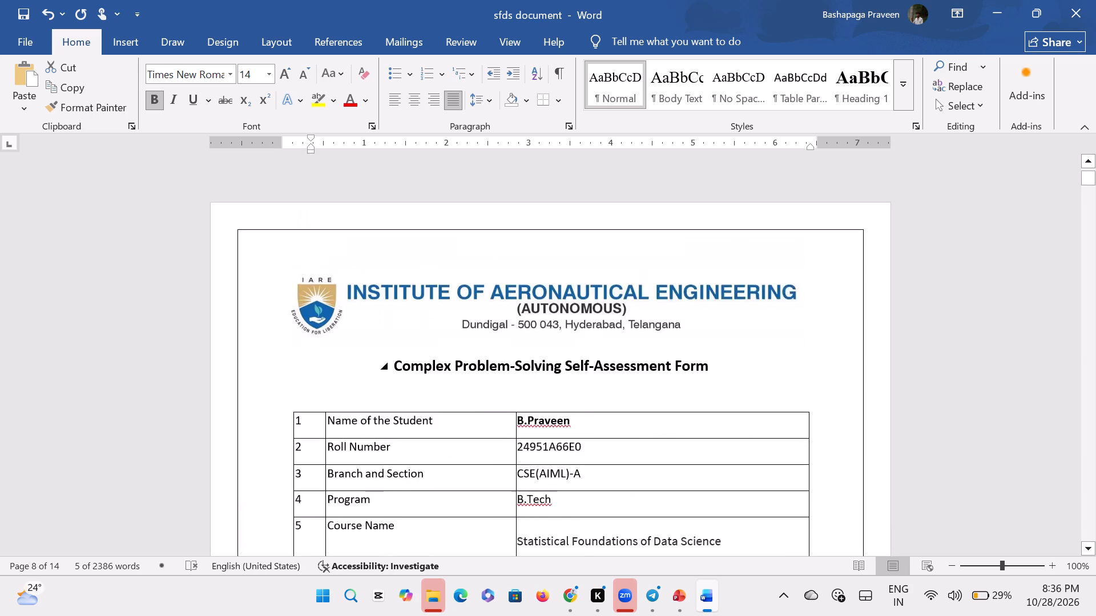
# Remove the bold formatting from the student's name in the self-assessment form's first table row.
pyautogui.click(577, 395)
pyautogui.moveTo(577, 395); pyautogui.dragTo(516, 393)
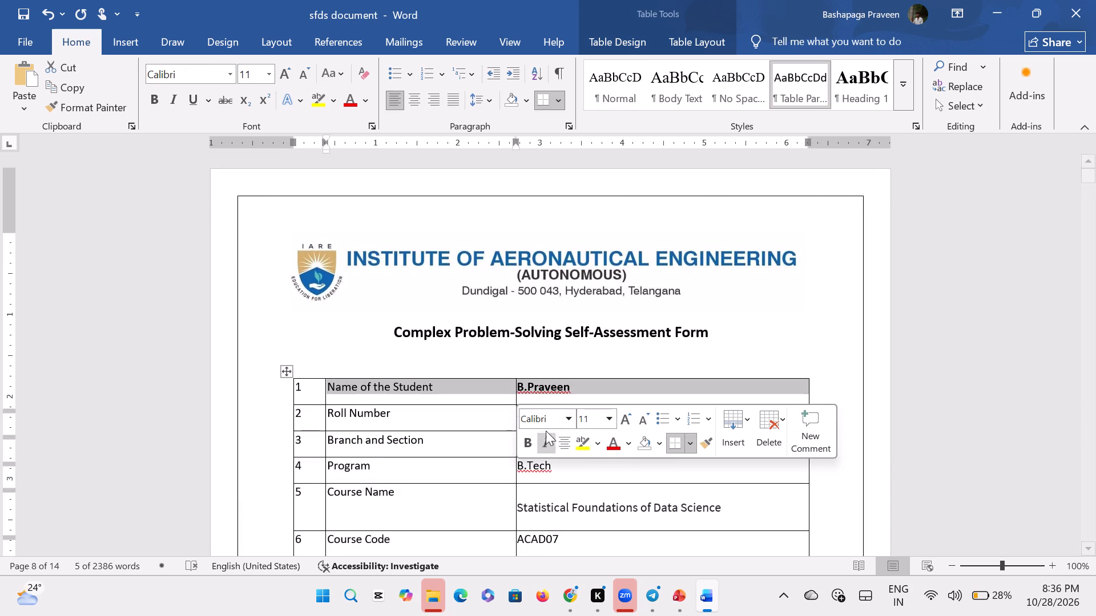
pyautogui.click(575, 379)
pyautogui.click(575, 379)
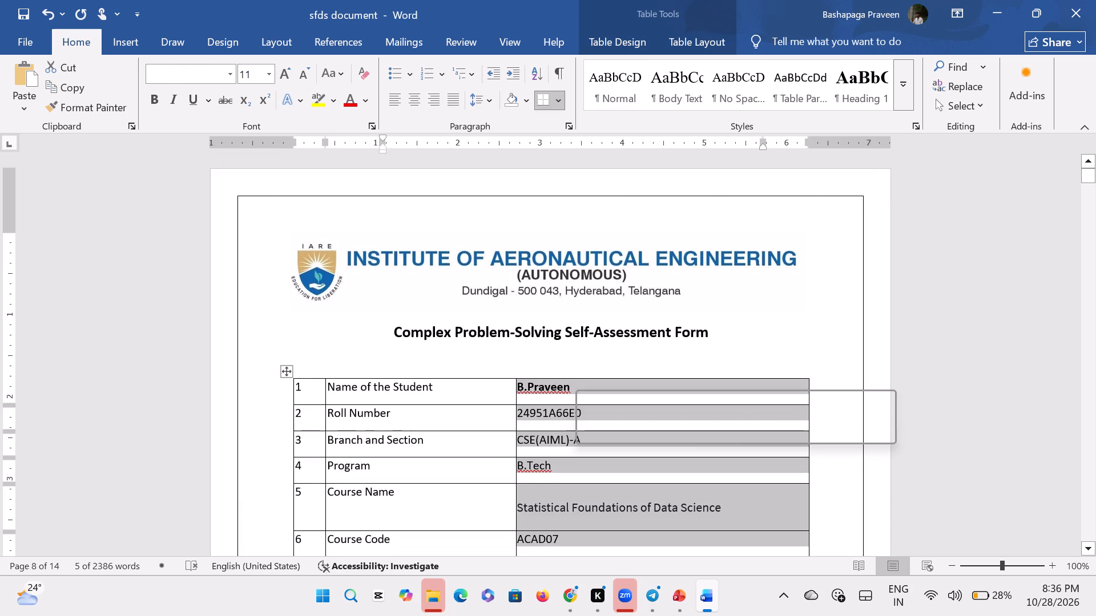
pyautogui.click(575, 379)
pyautogui.click(570, 355)
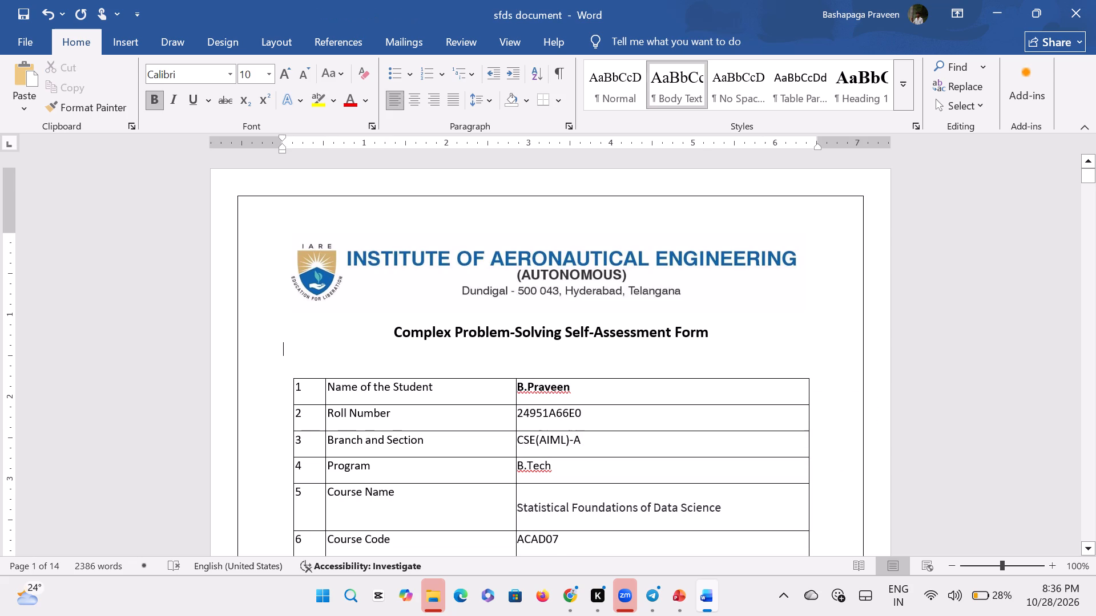
pyautogui.click(578, 386)
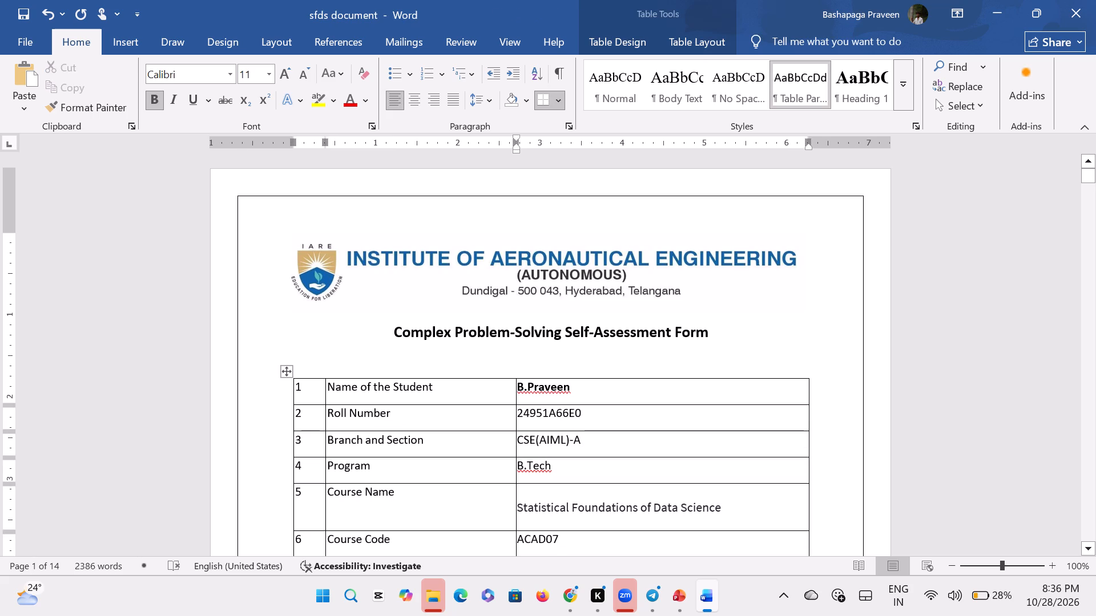
pyautogui.moveTo(569, 388); pyautogui.dragTo(517, 388)
pyautogui.click(526, 437)
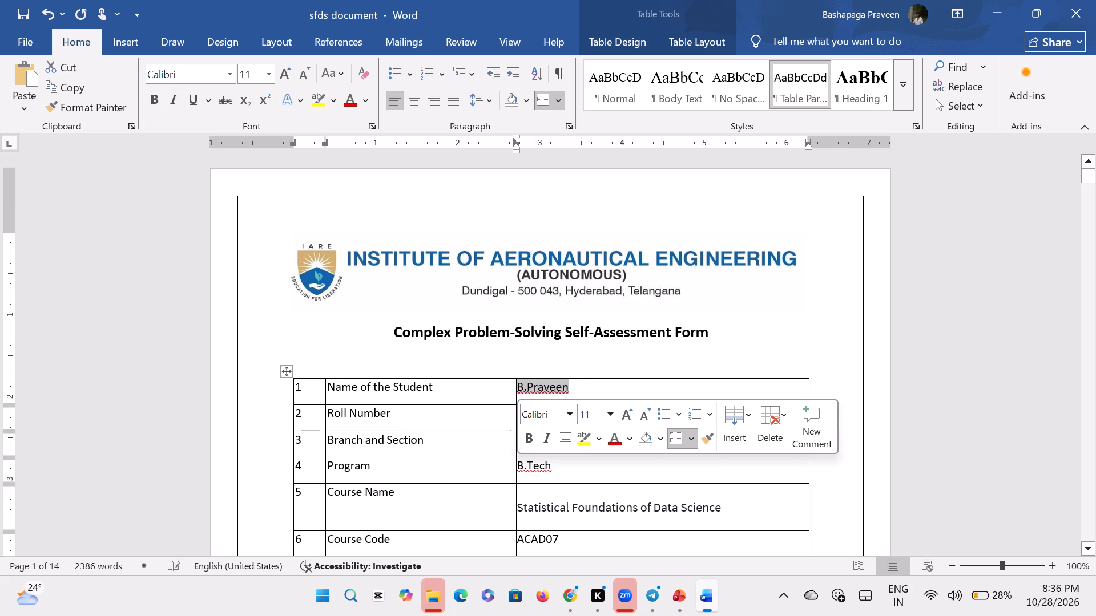
pyautogui.click(614, 359)
# Review the self-assessment form's student details, competency profiles, course outcomes and WK justification rows.
pyautogui.scroll(-1, 639, 497)
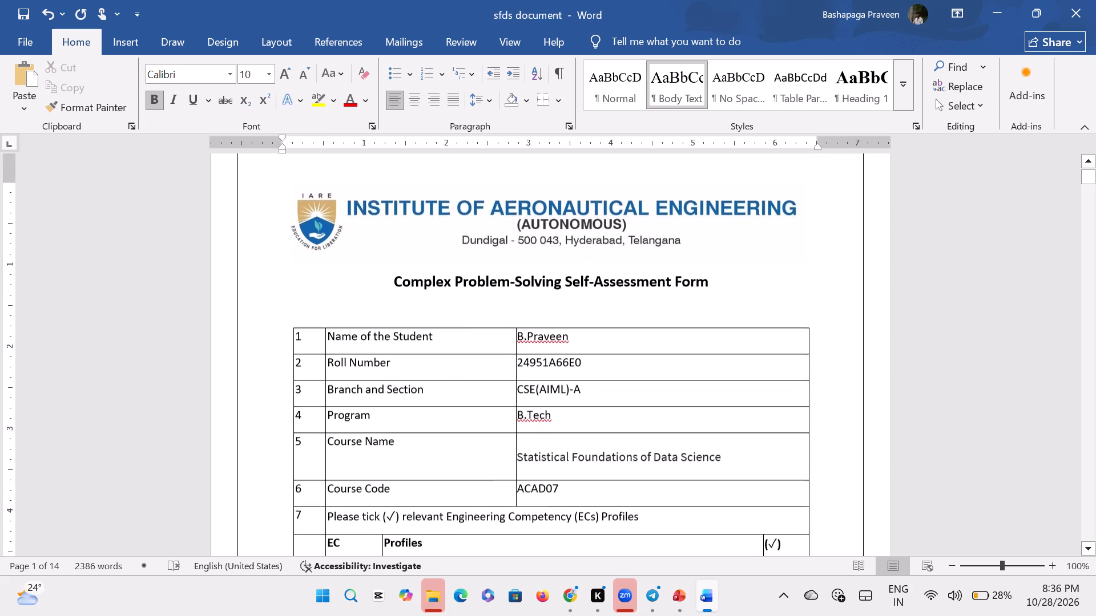
pyautogui.scroll(-1, 639, 497)
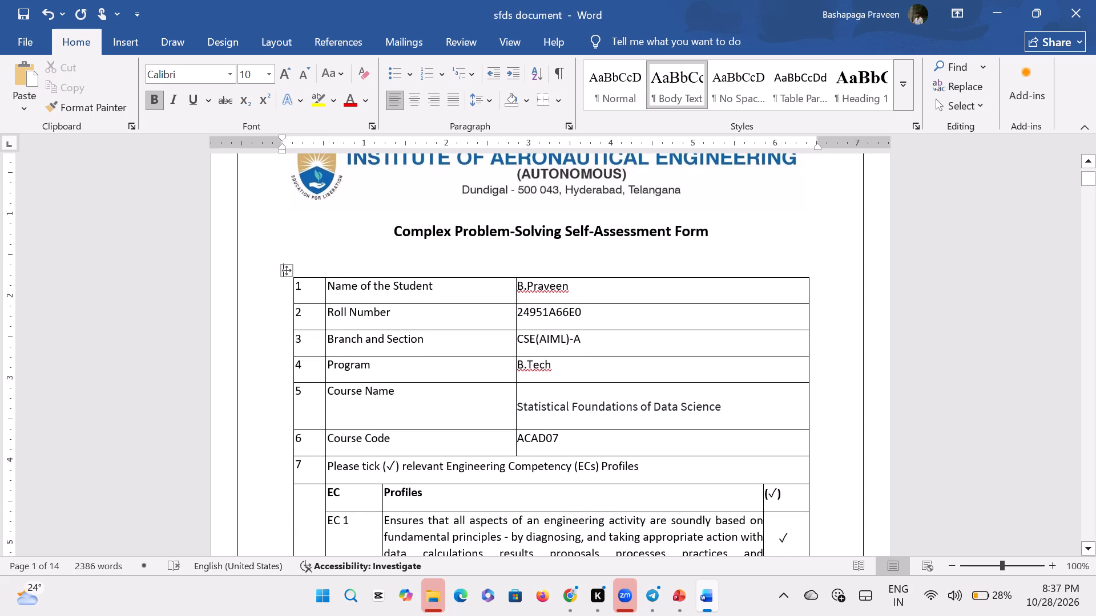
pyautogui.scroll(-3, 639, 497)
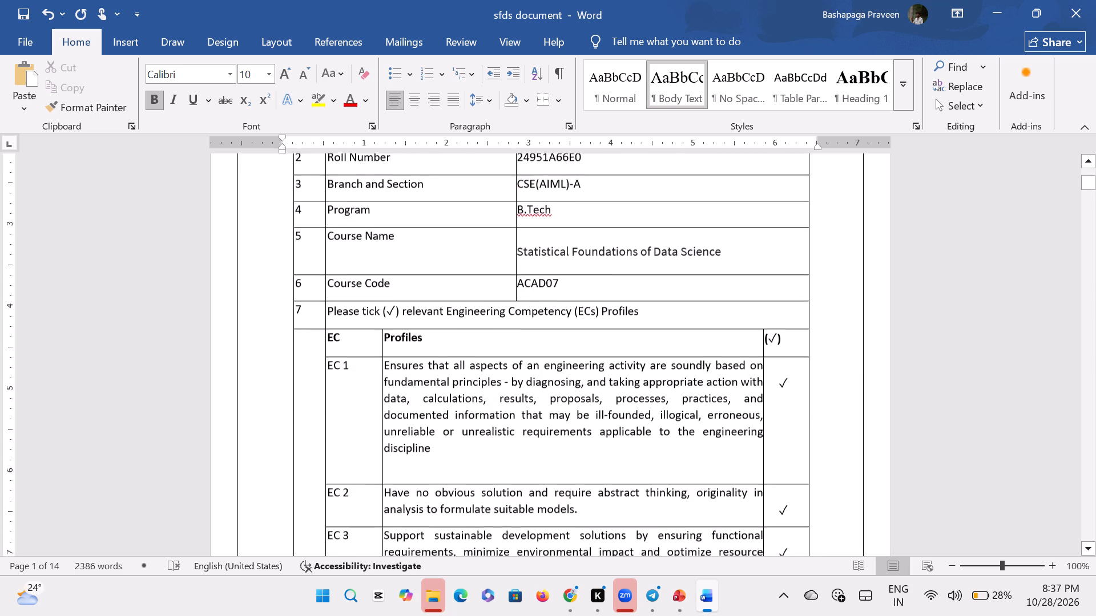
pyautogui.scroll(-4, 639, 497)
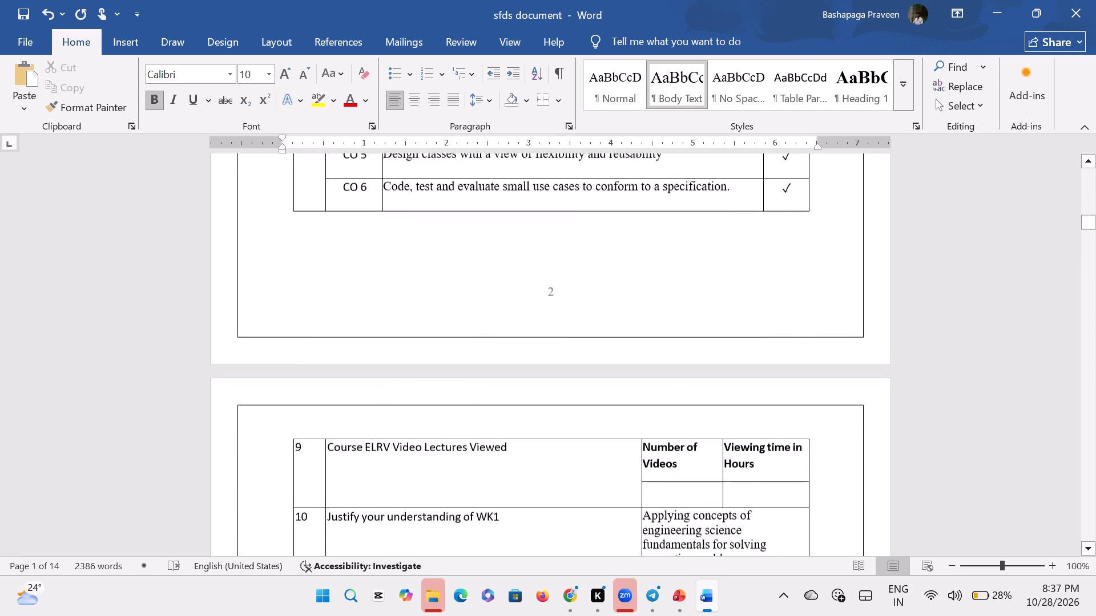
pyautogui.scroll(-4, 639, 497)
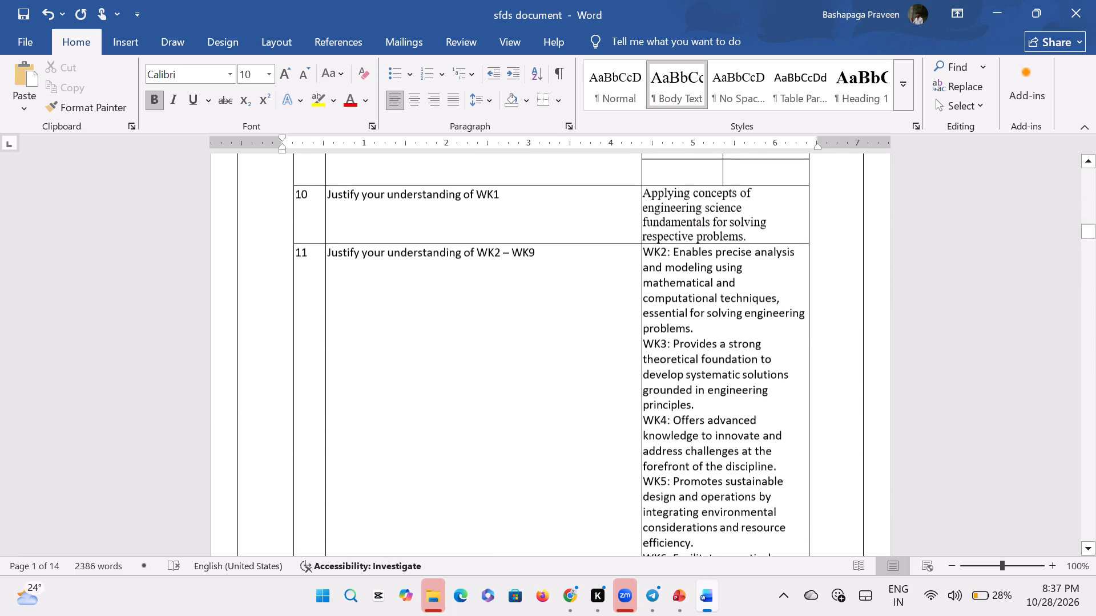
pyautogui.scroll(-7, 639, 497)
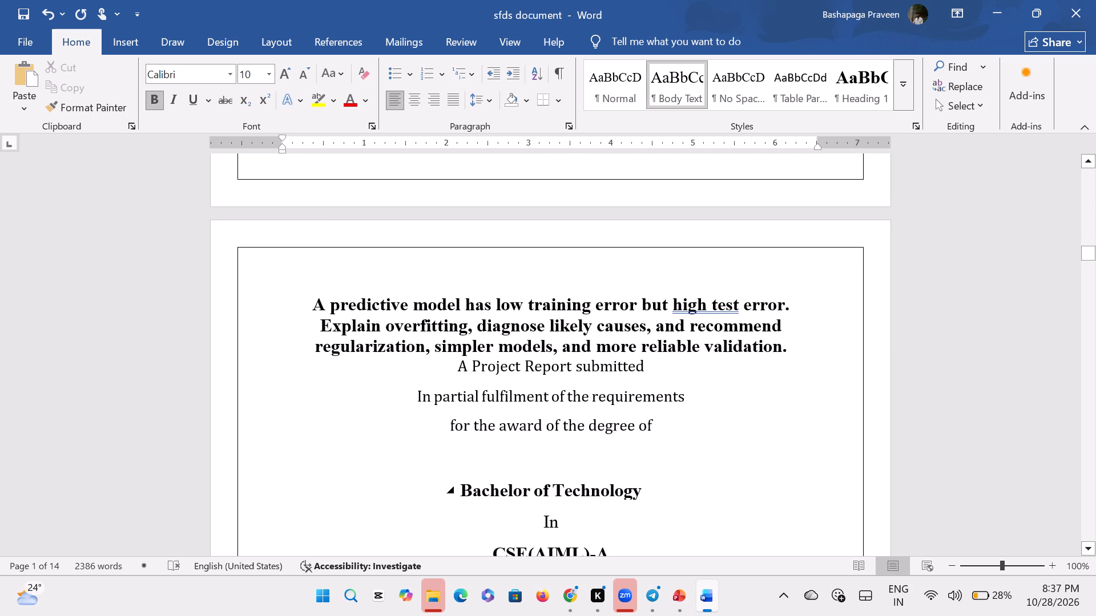
# Check the project report's cover page for the student name, roll number, section and department details.
pyautogui.scroll(-3, 639, 497)
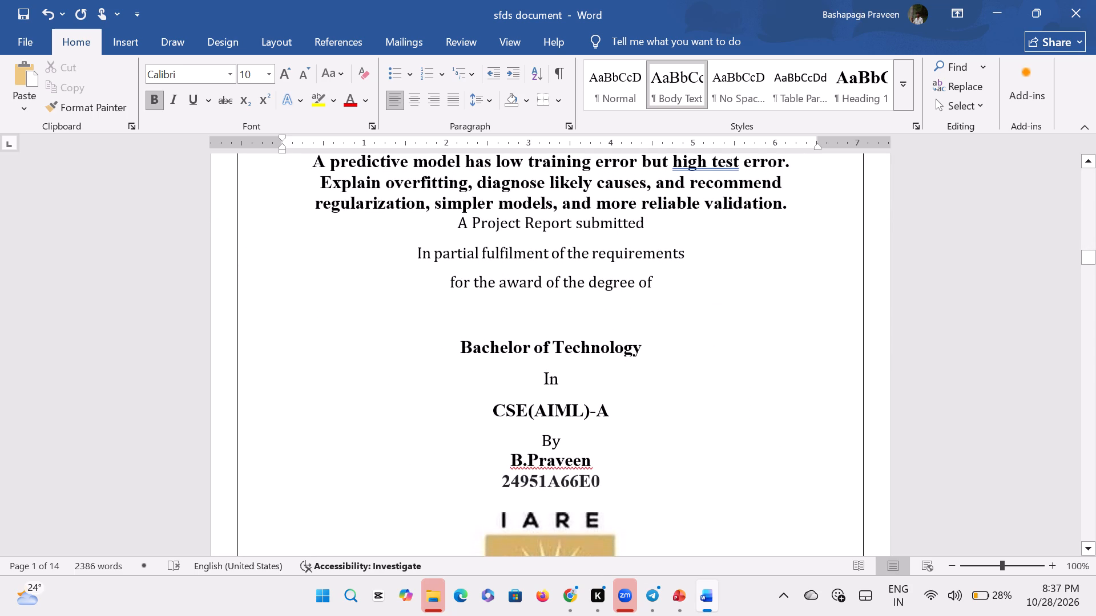
pyautogui.scroll(-4, 639, 497)
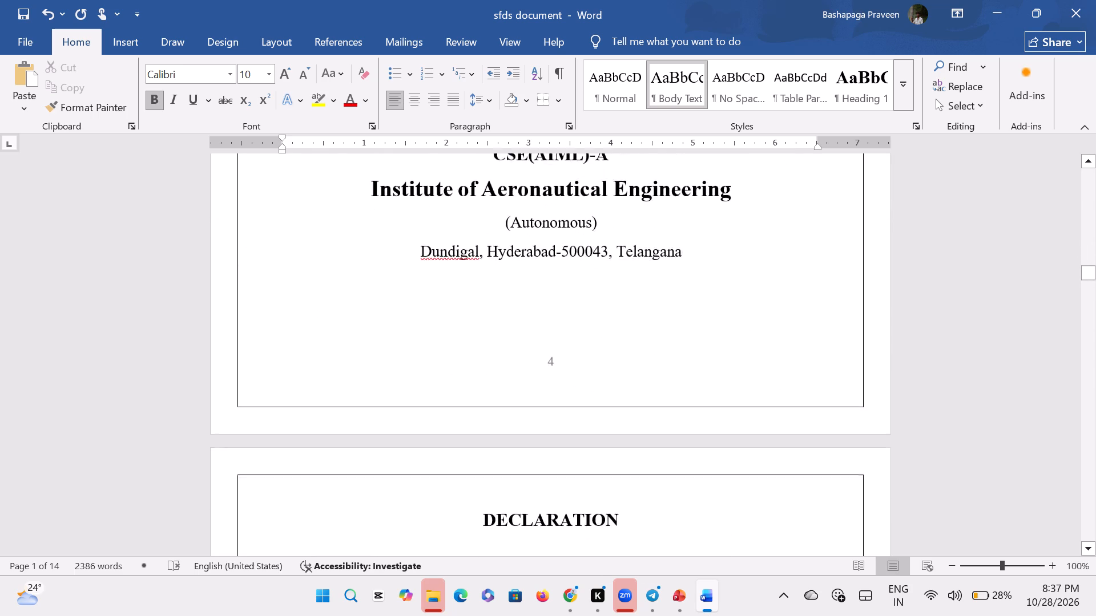
pyautogui.scroll(-2, 639, 497)
pyautogui.scroll(1, 639, 497)
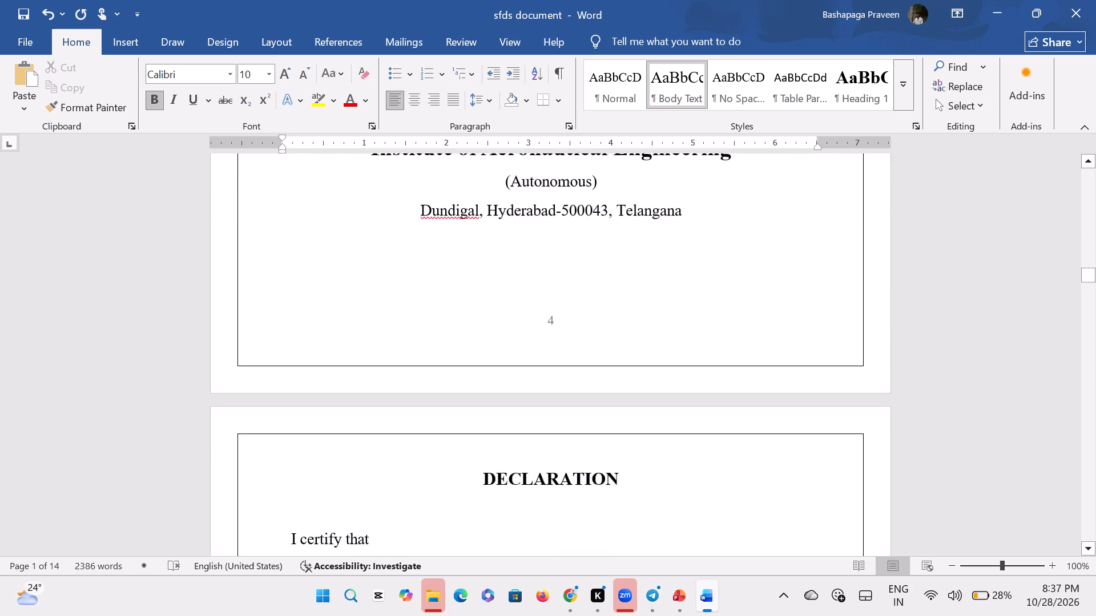
pyautogui.scroll(1, 639, 497)
pyautogui.scroll(-1, 639, 497)
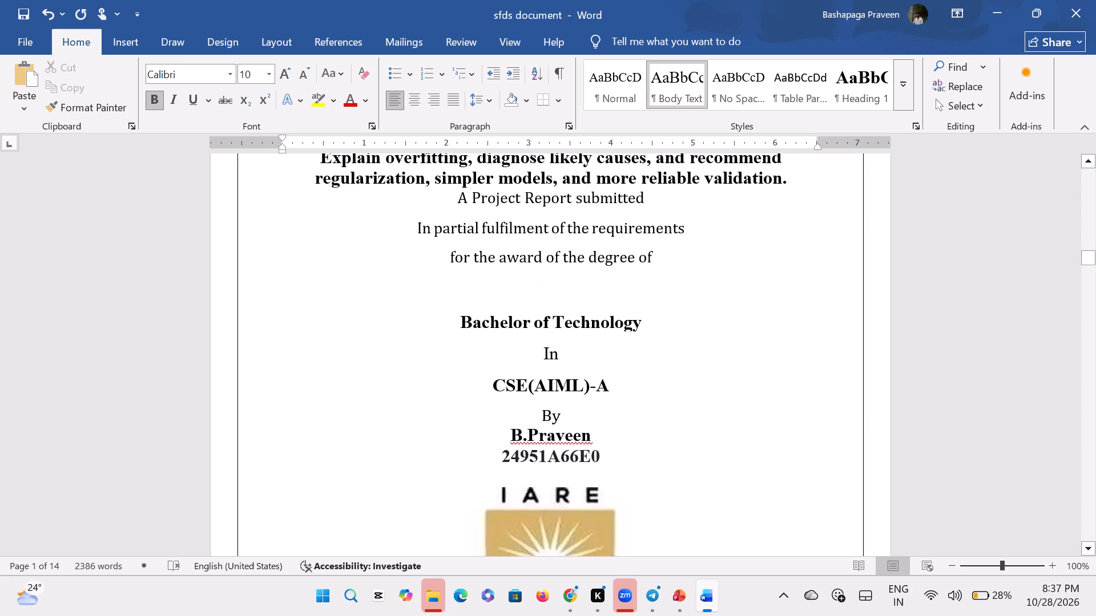
pyautogui.scroll(-3, 639, 497)
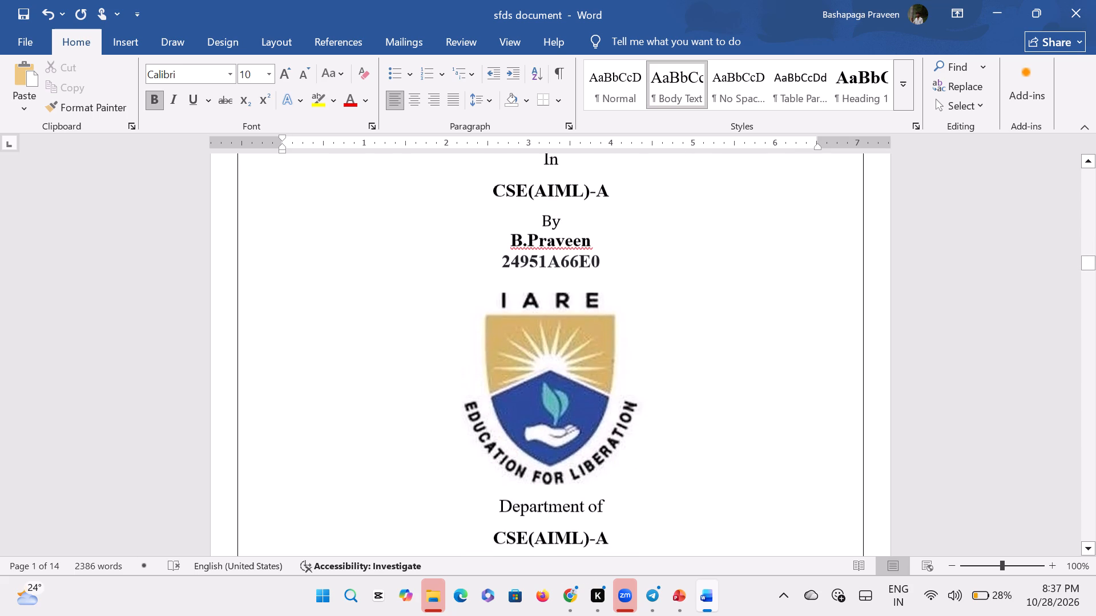
pyautogui.scroll(-4, 639, 497)
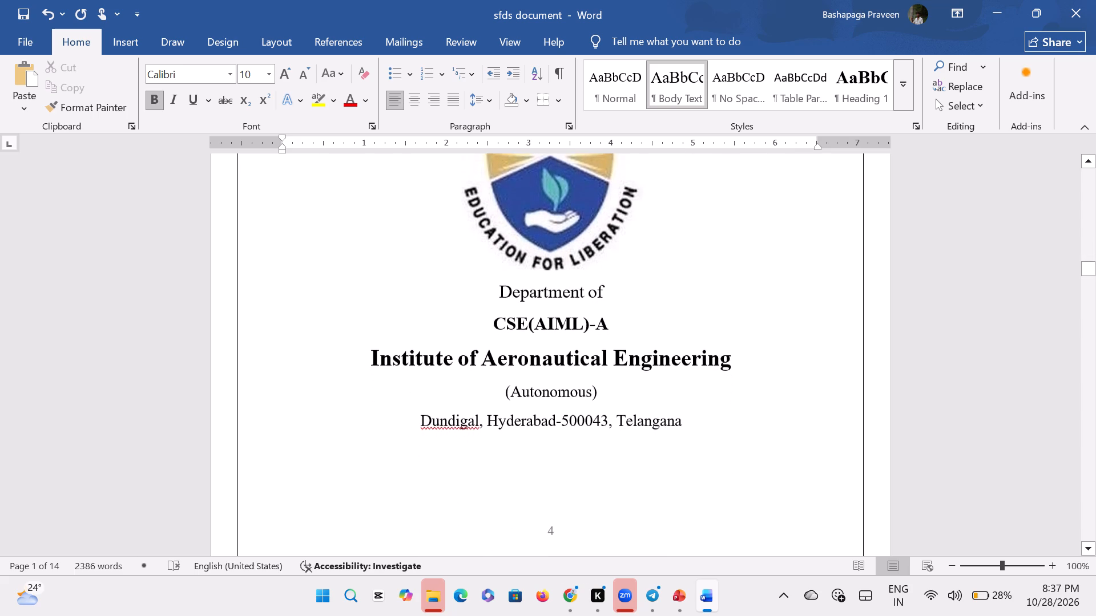
# Review the project report's Declaration, Certificate, Approval Sheet and remaining pages through to Future Scope.
pyautogui.scroll(-3, 639, 497)
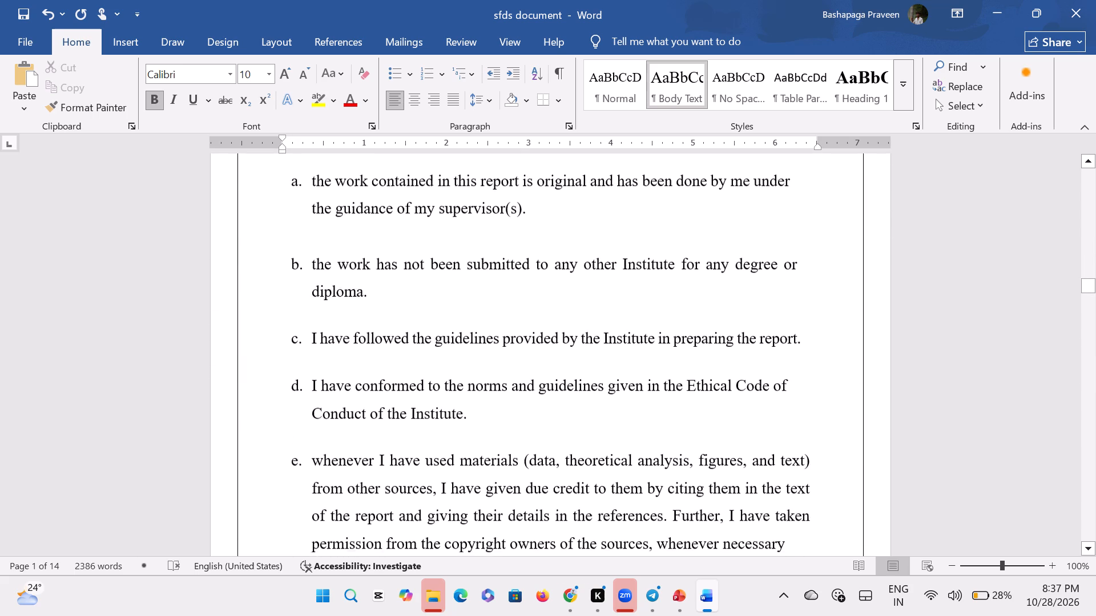
pyautogui.scroll(-3, 639, 497)
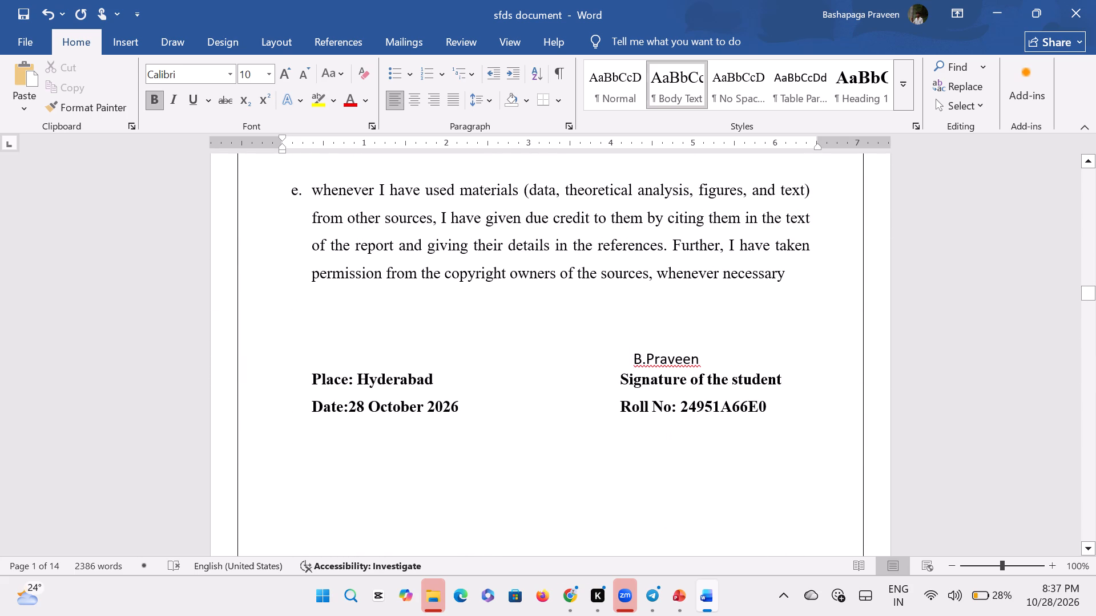
pyautogui.scroll(-3, 639, 497)
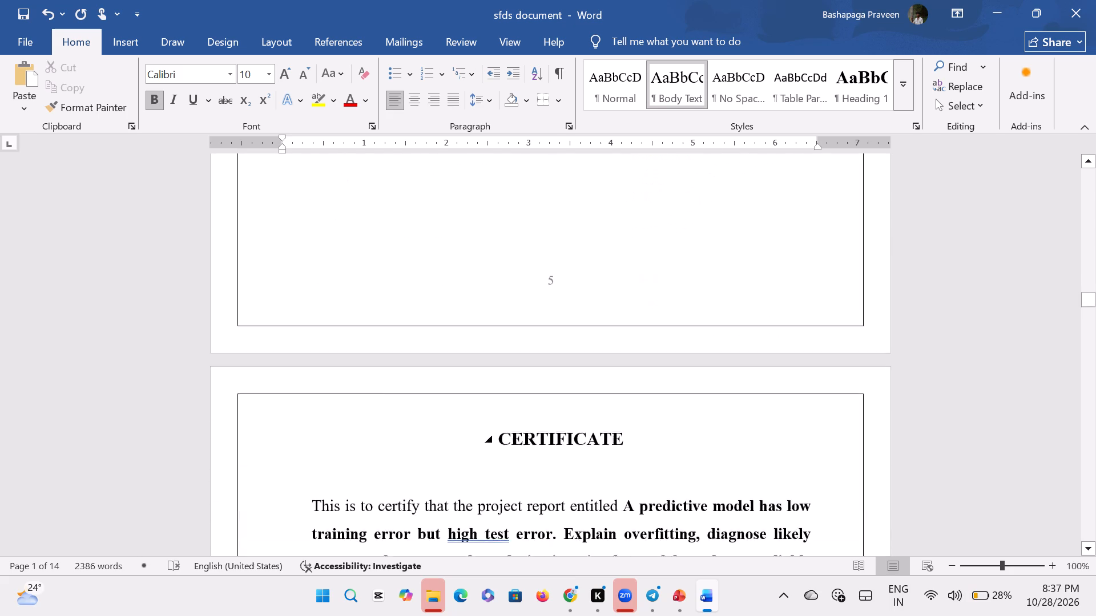
pyautogui.scroll(-6, 639, 497)
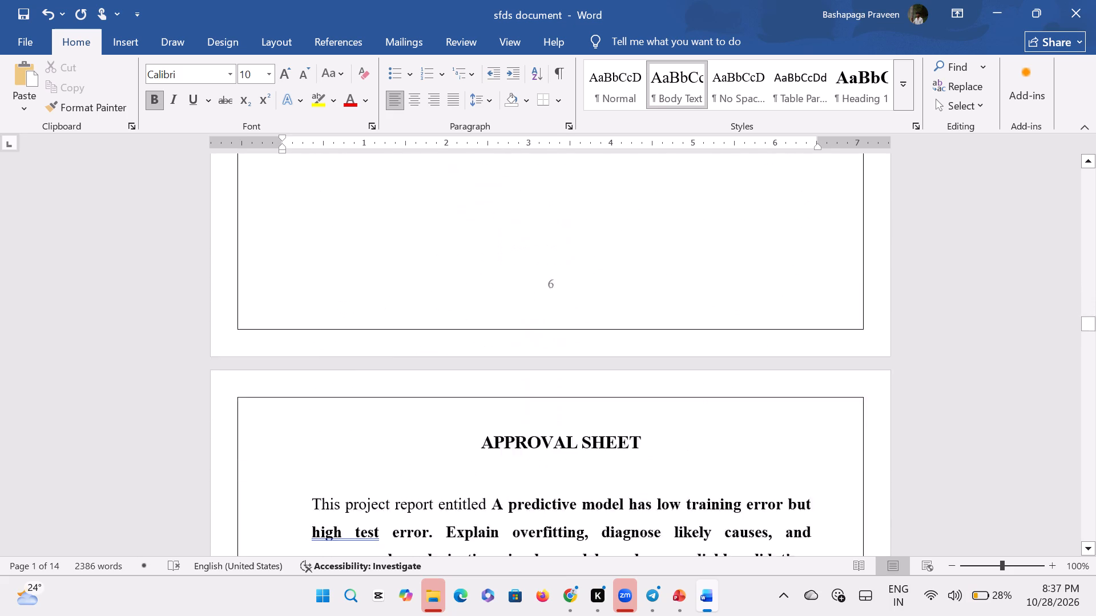
pyautogui.scroll(-9, 639, 497)
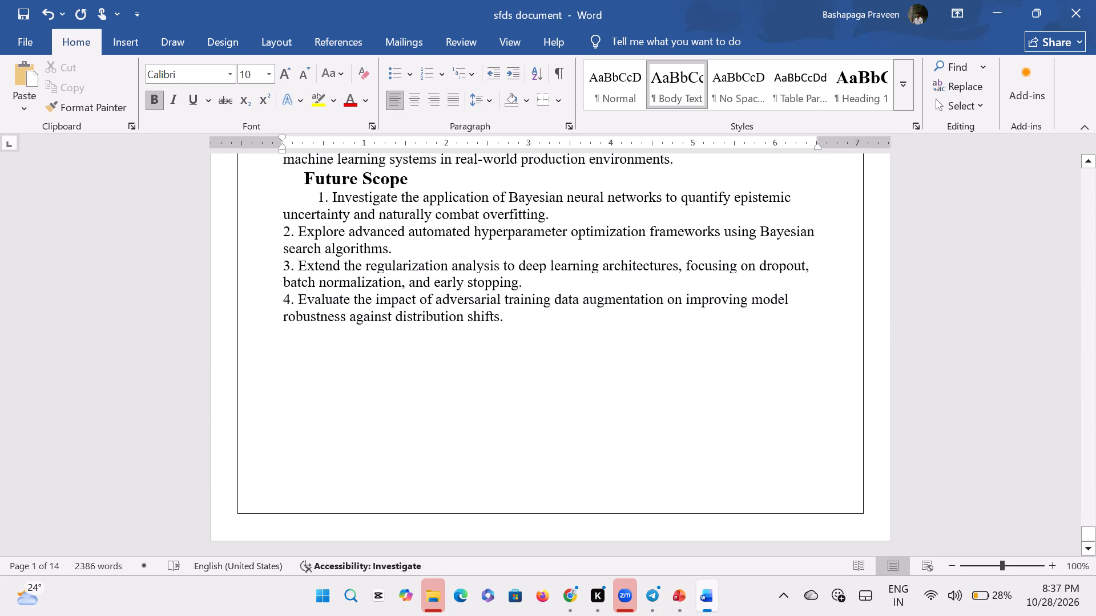
# Save the edited sfds document.
pyautogui.hotkey('ctrl', 's')
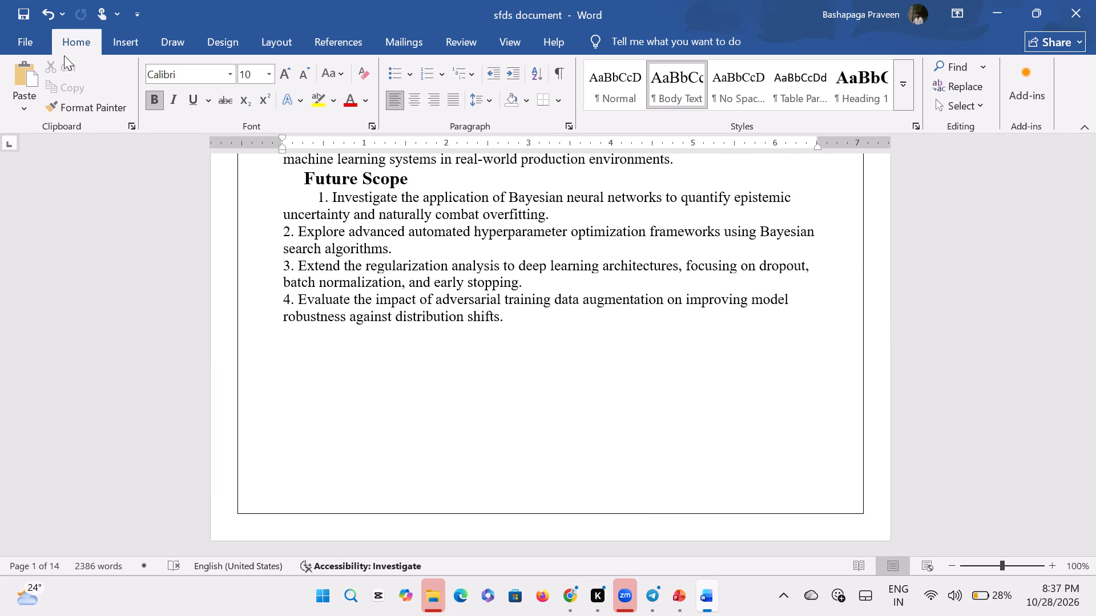
# Save a PDF copy of the document to the Desktop folder under the name sfds document.
pyautogui.click(43, 54)
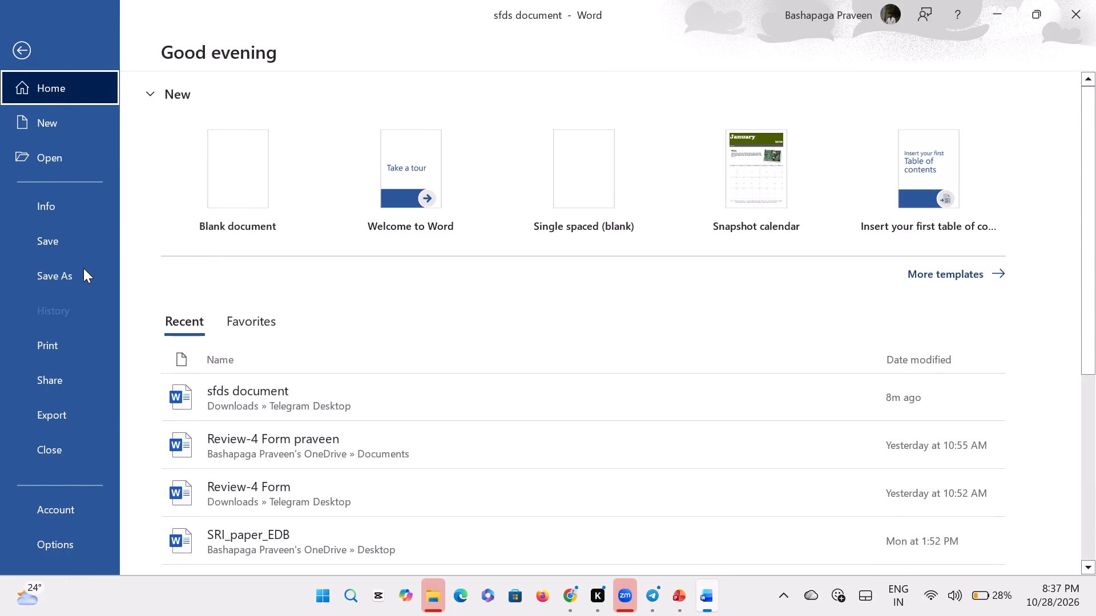
pyautogui.click(83, 268)
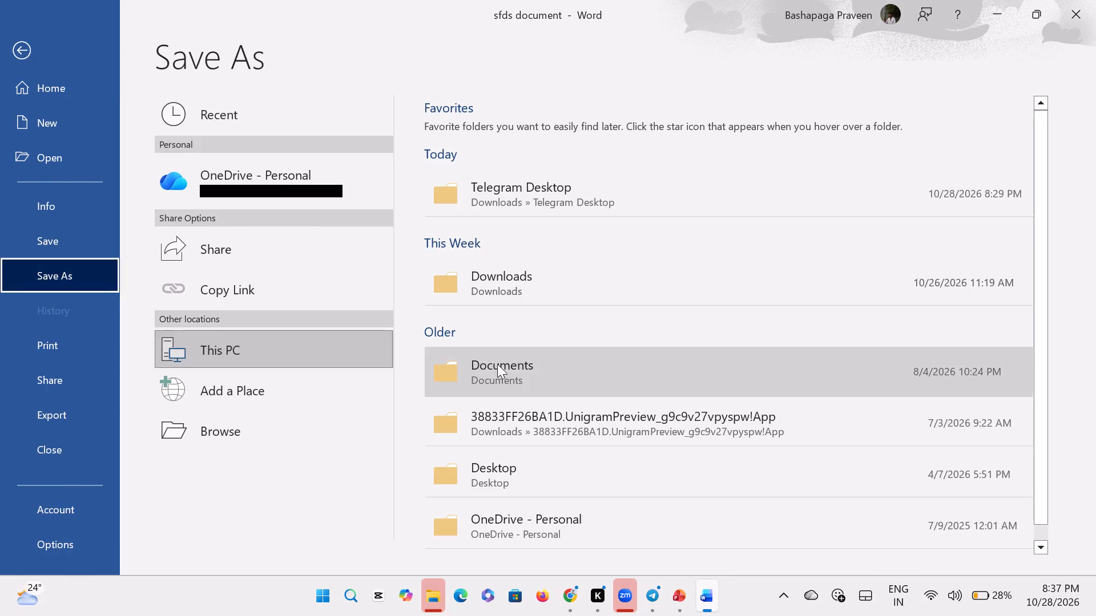
pyautogui.click(508, 475)
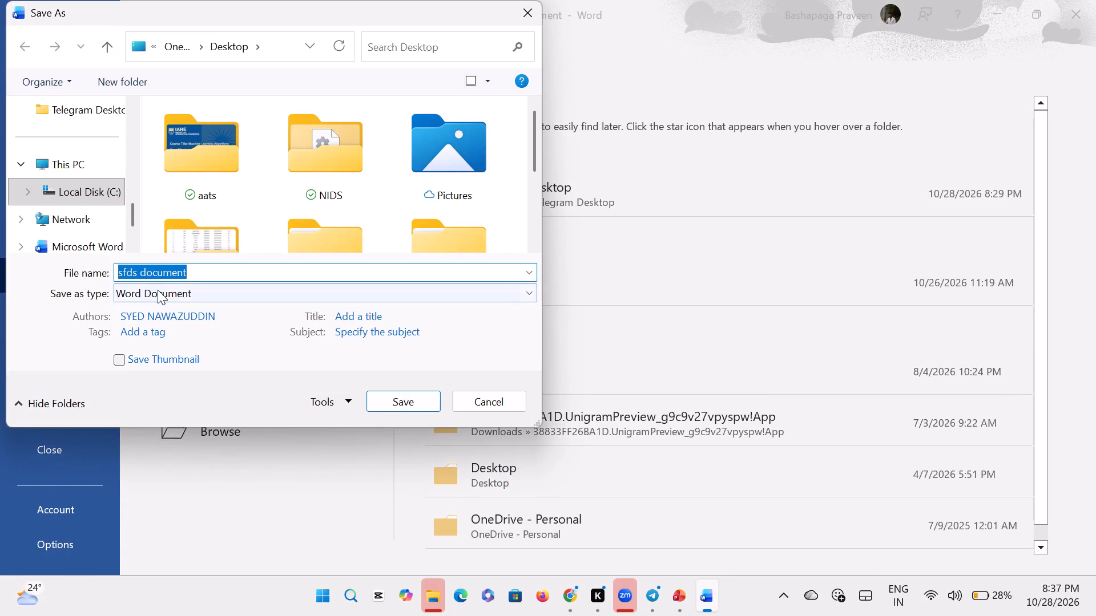
pyautogui.click(158, 290)
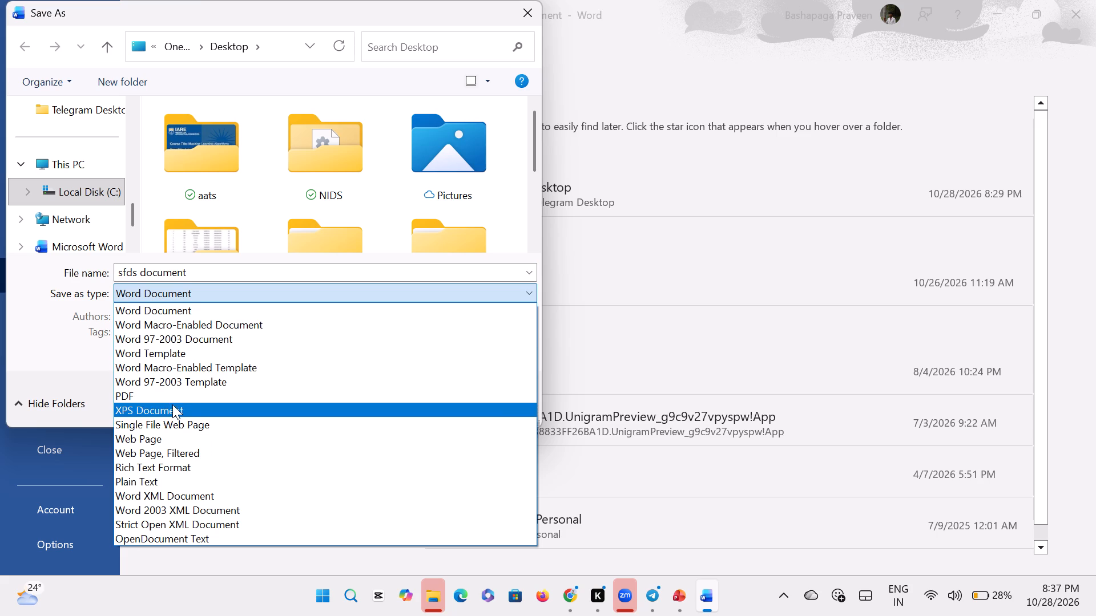
pyautogui.click(172, 401)
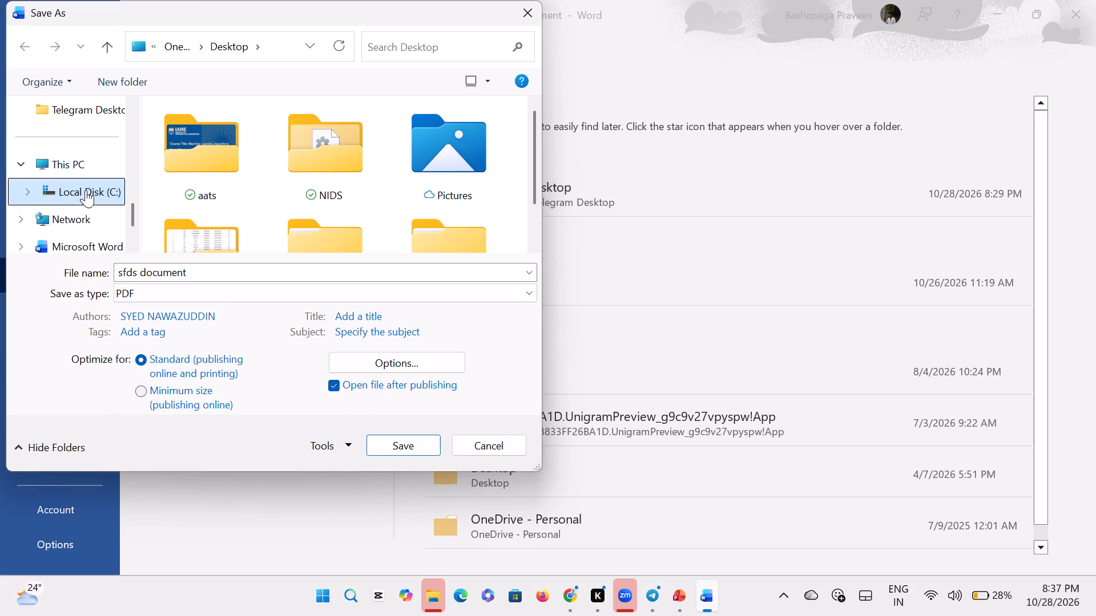
pyautogui.scroll(1, 86, 190)
pyautogui.click(80, 222)
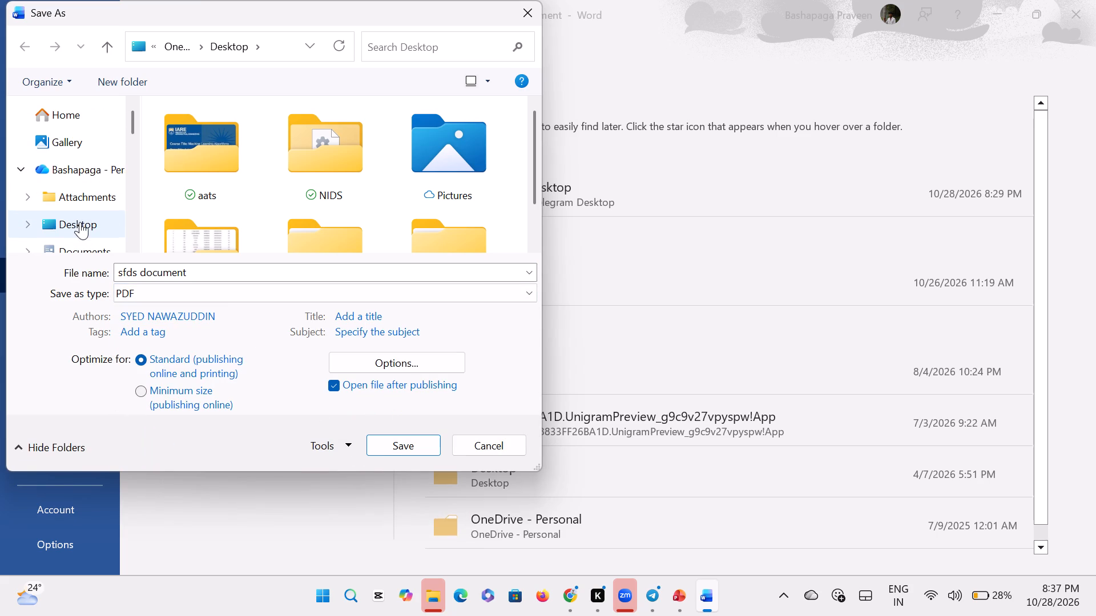
pyautogui.click(388, 446)
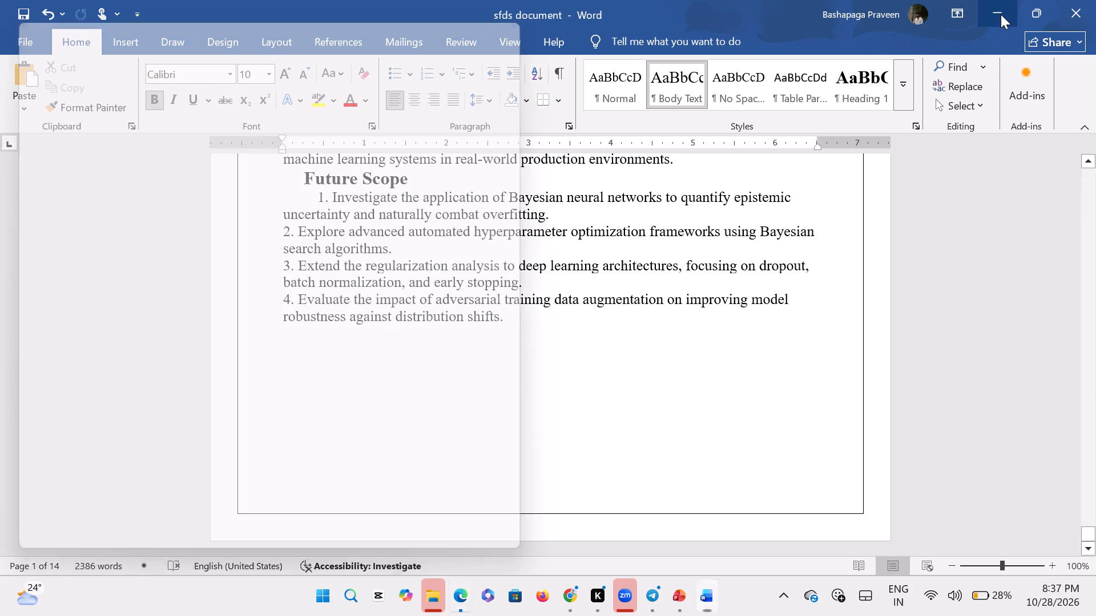
# Minimize the Word window and check the self-assessment form pages in the exported PDF in Edge.
pyautogui.click(1001, 14)
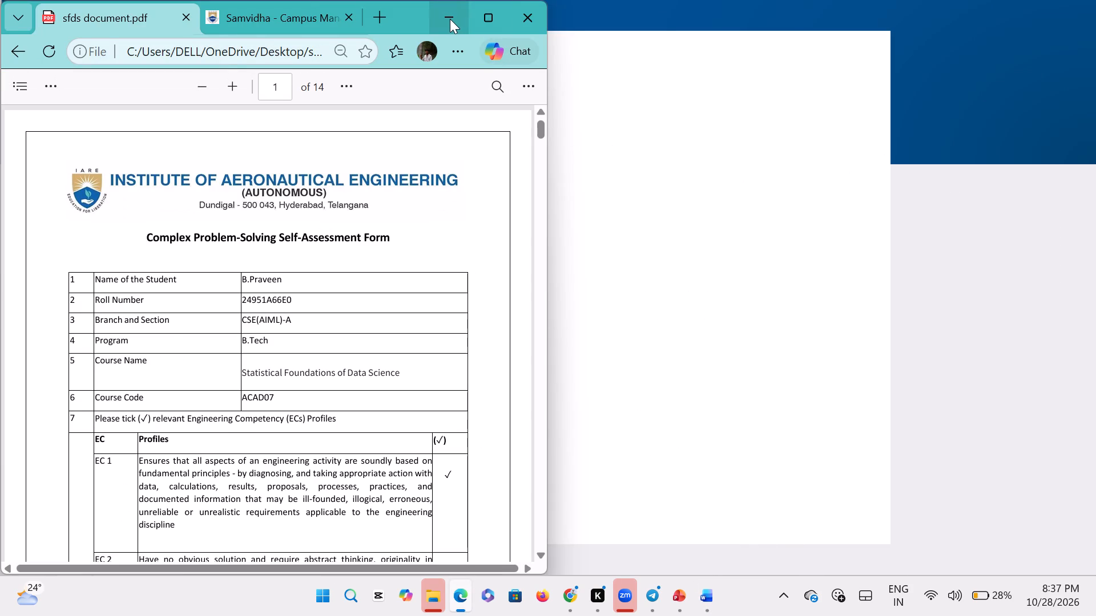
pyautogui.scroll(1, 429, 202)
pyautogui.scroll(-1, 429, 202)
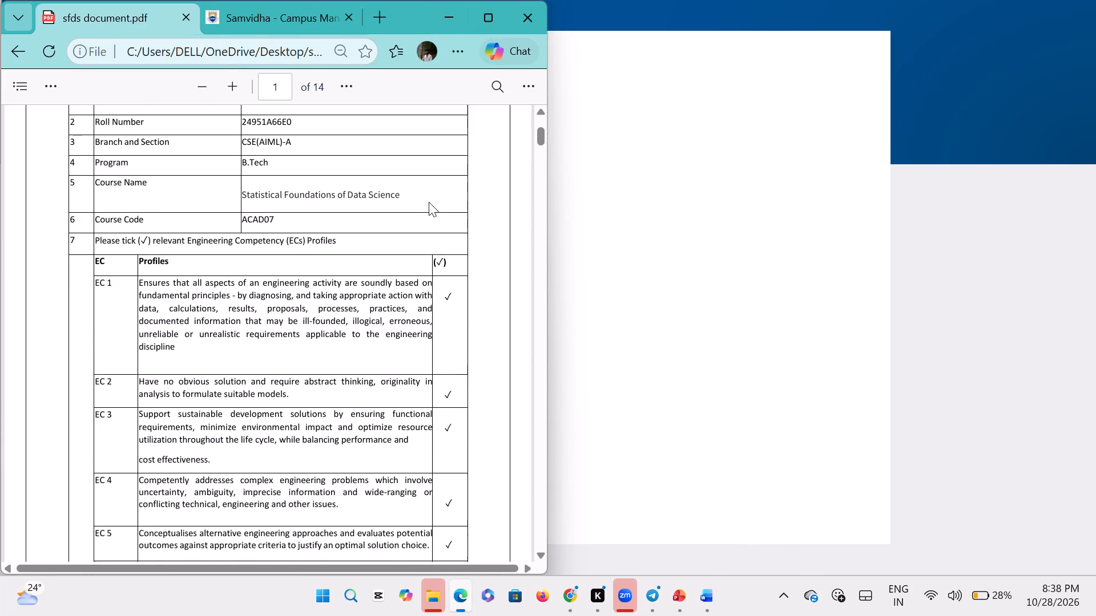
pyautogui.scroll(-2, 429, 202)
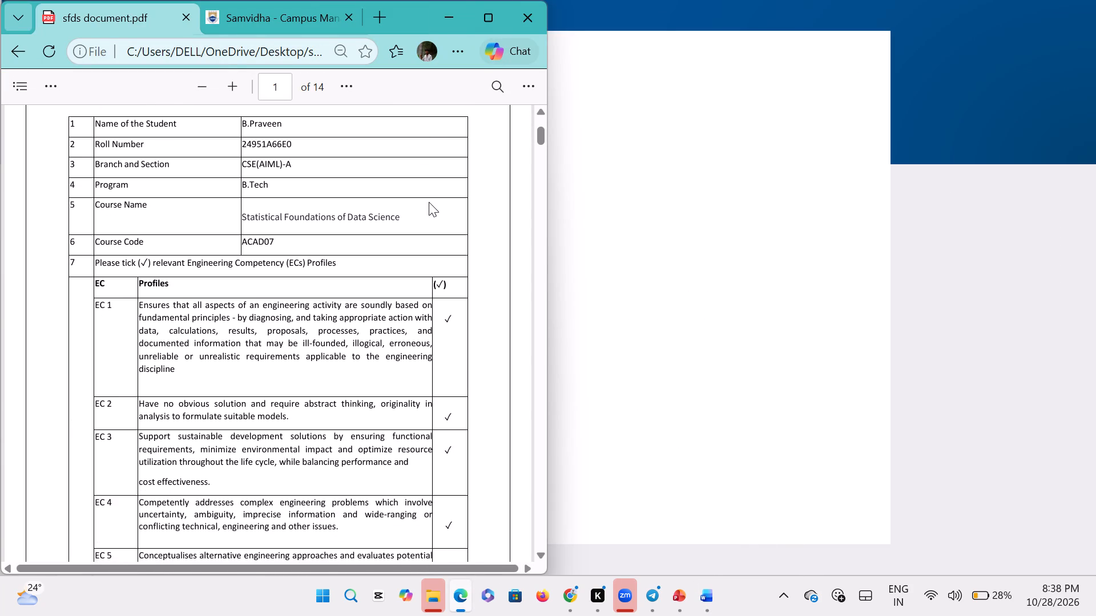
pyautogui.scroll(-6, 429, 202)
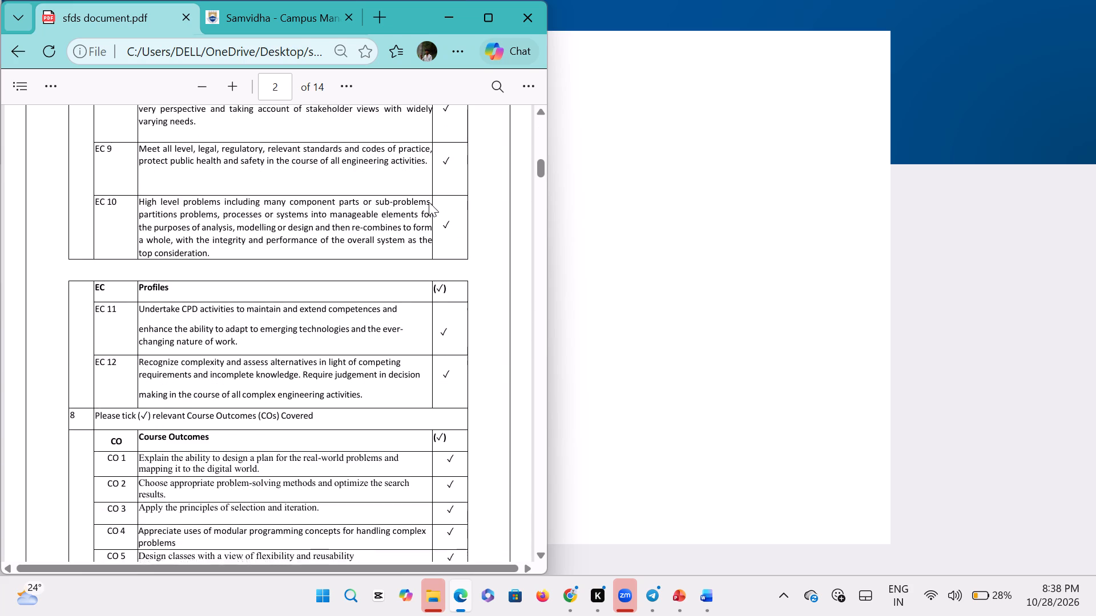
pyautogui.scroll(-6, 429, 202)
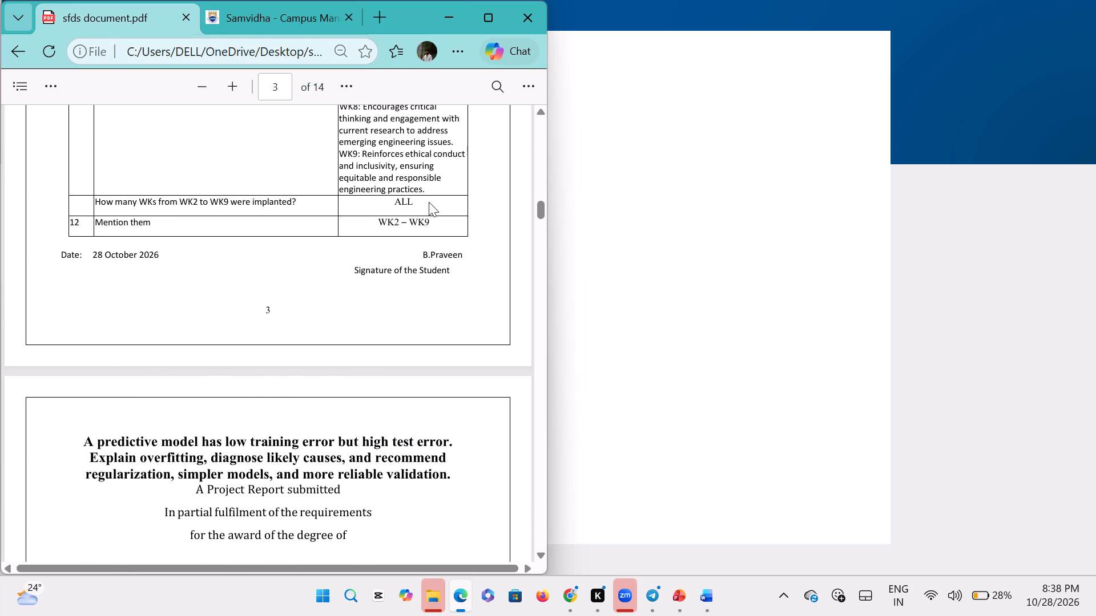
# Examine the PDF's title page, Declaration, Certificate and Approval Sheet for the student and department details.
pyautogui.scroll(-3, 429, 202)
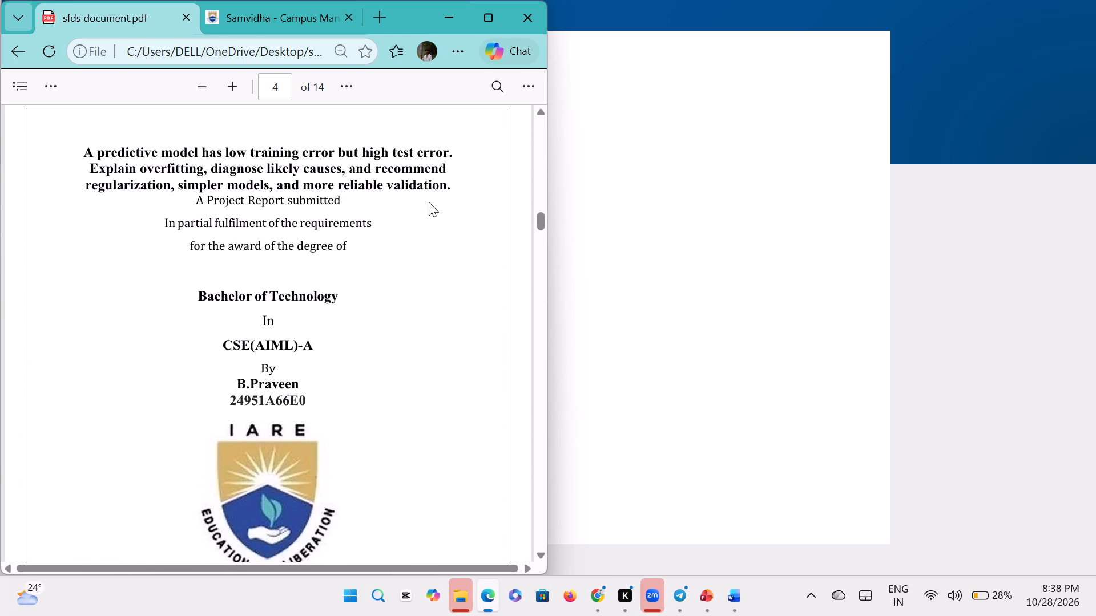
pyautogui.scroll(-8, 429, 202)
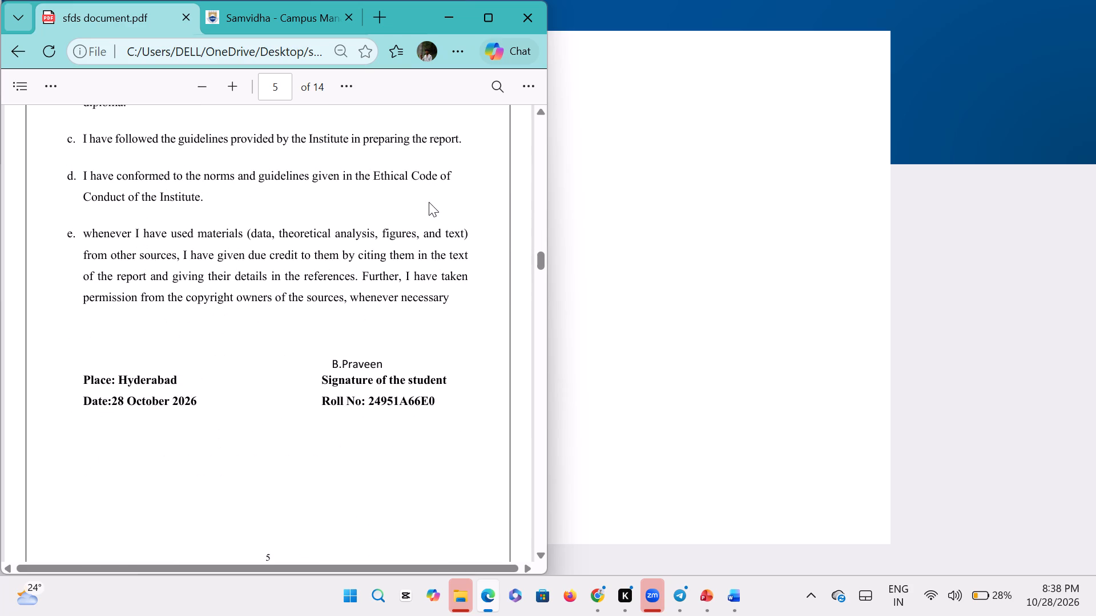
pyautogui.scroll(-4, 429, 202)
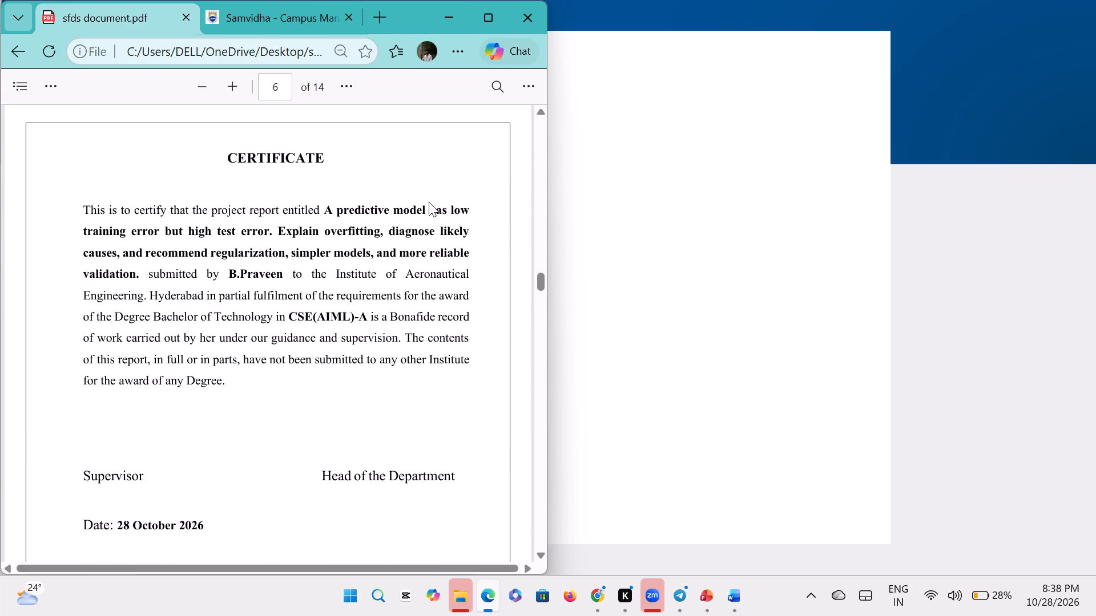
pyautogui.scroll(-4, 429, 202)
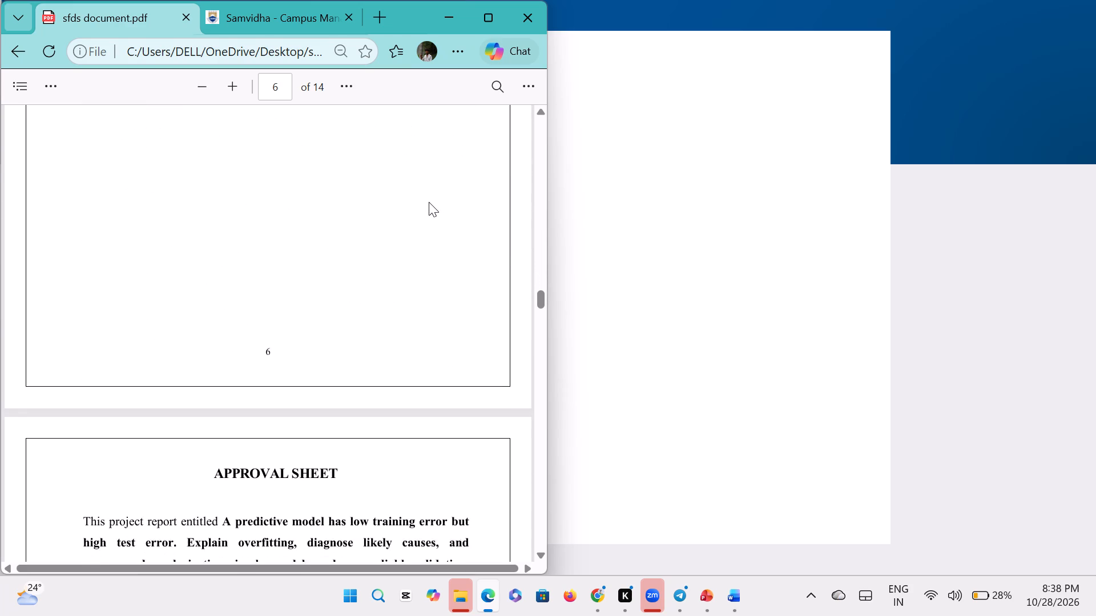
pyautogui.scroll(-3, 429, 202)
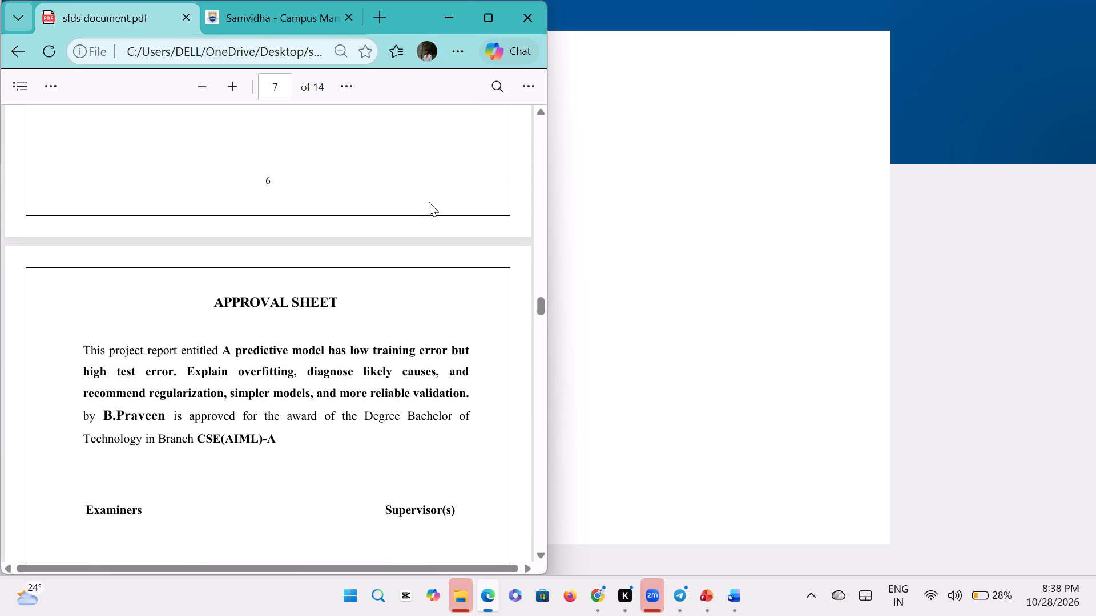
# Check the PDF's Acknowledgement, Abstract and Table of Contents, and continue through to the Conclusion and Future Scope page.
pyautogui.scroll(-3, 429, 202)
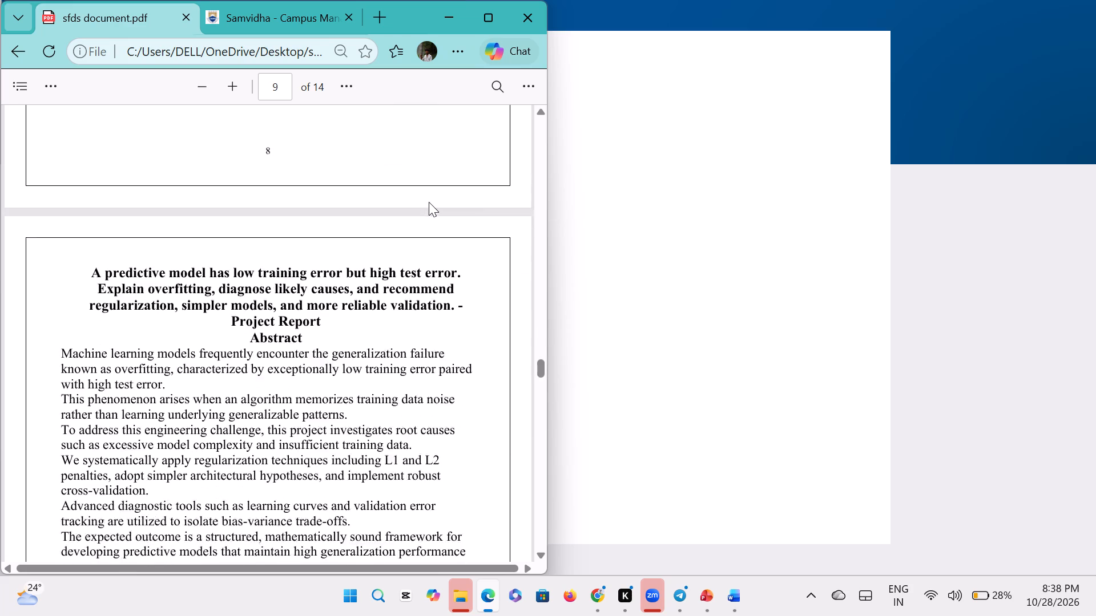
pyautogui.scroll(-1, 429, 202)
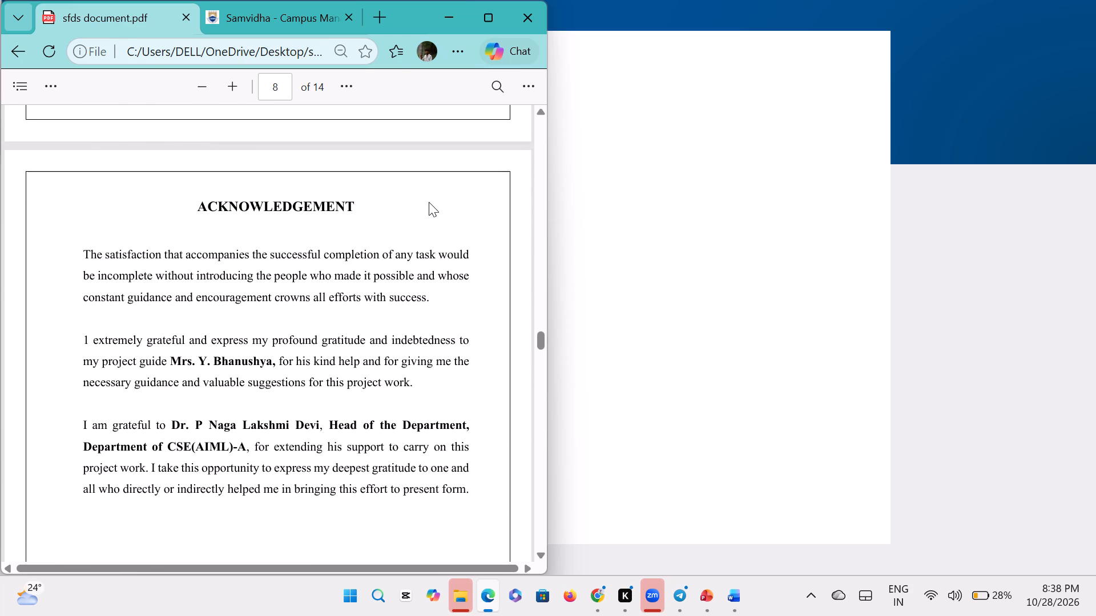
pyautogui.scroll(-2, 429, 202)
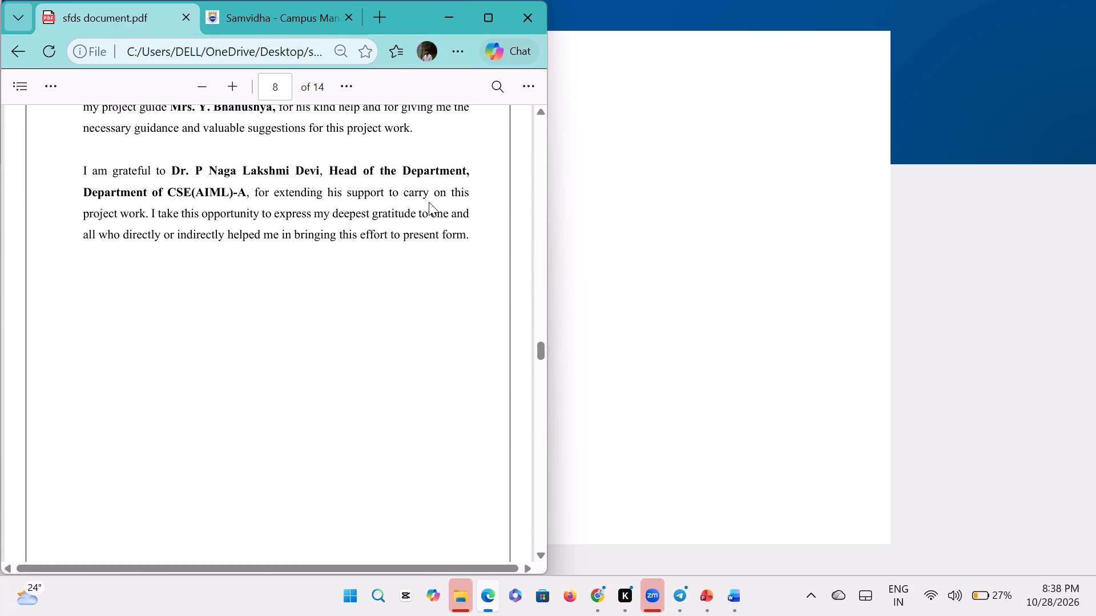
pyautogui.scroll(-2, 429, 202)
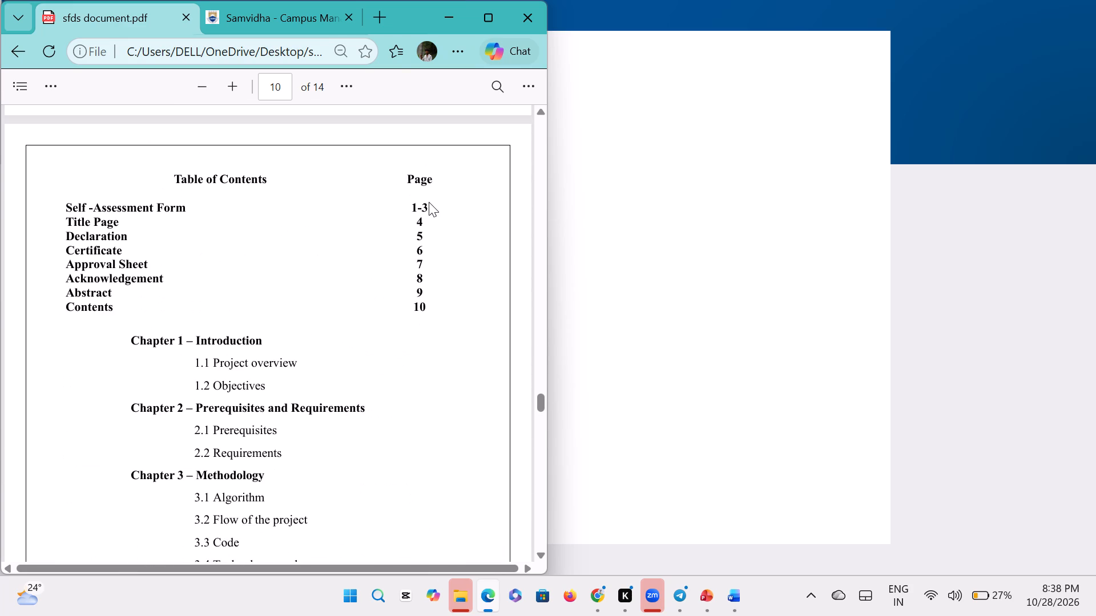
pyautogui.scroll(5, 429, 202)
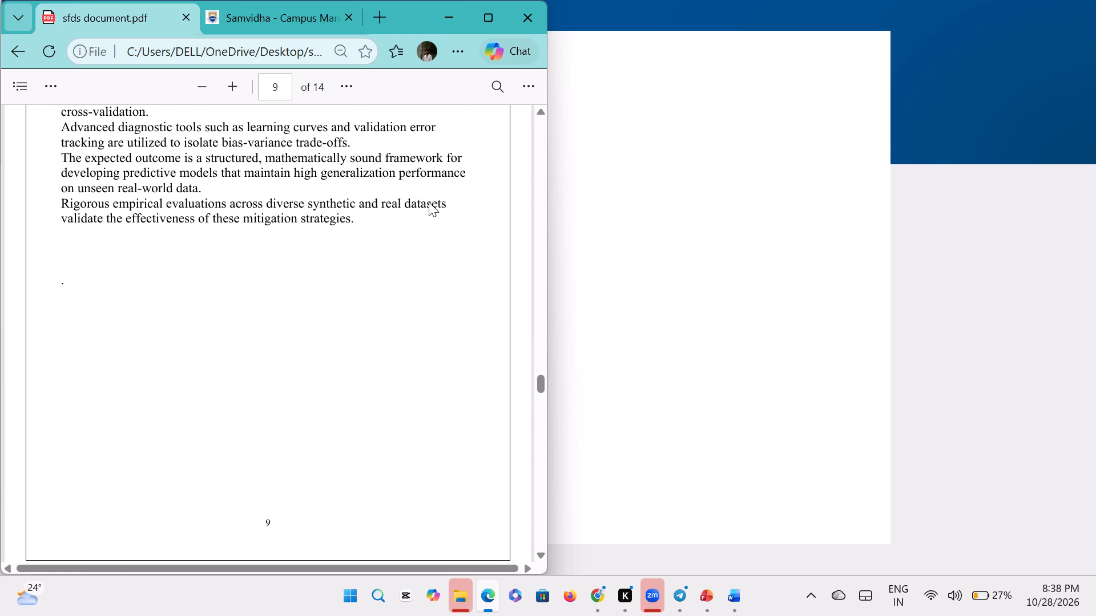
pyautogui.scroll(1, 429, 202)
pyautogui.scroll(-2, 429, 202)
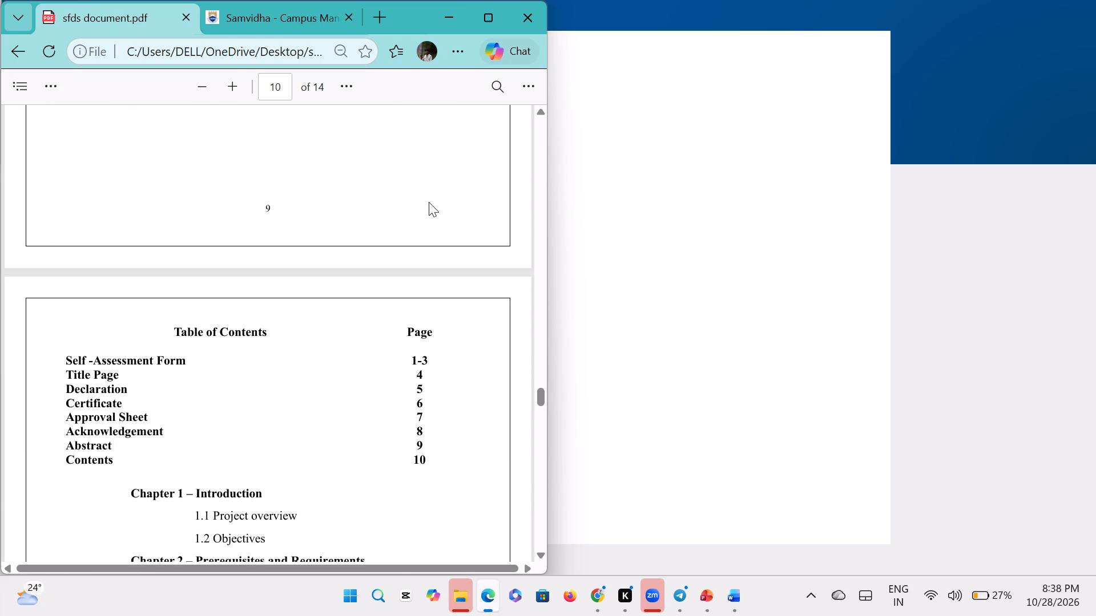
pyautogui.scroll(-8, 429, 202)
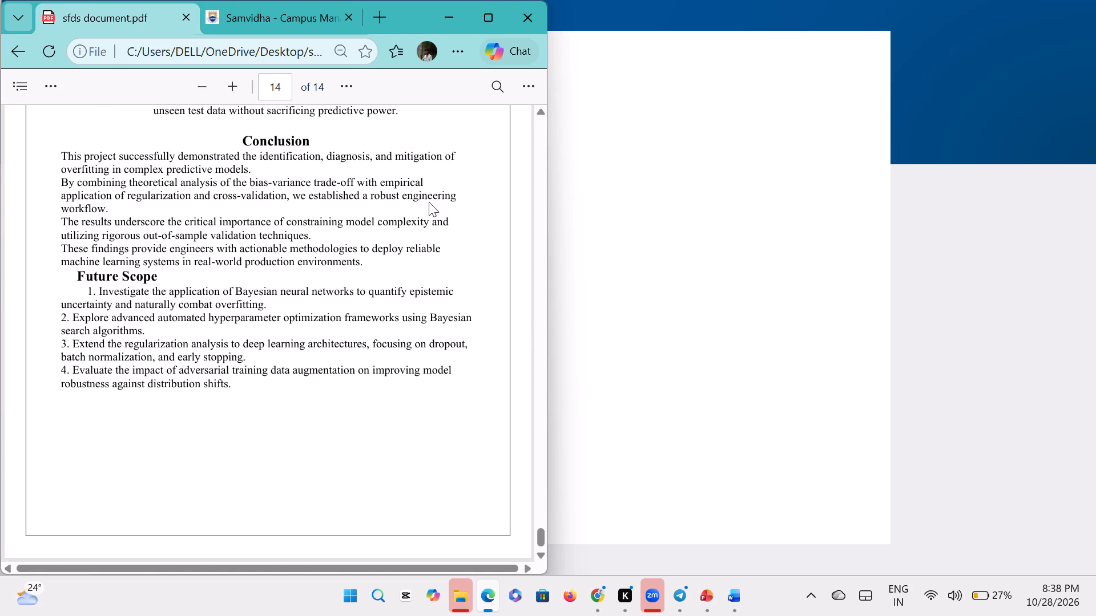
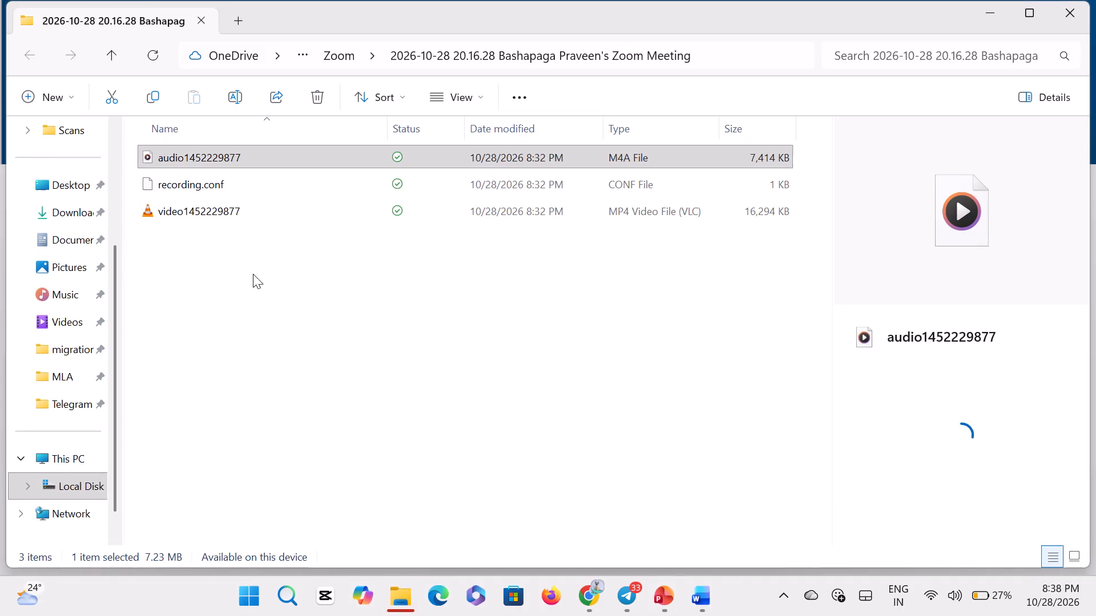
# Rename the MP4 recording in the Zoom meeting folder as sfds video.
pyautogui.click(224, 216)
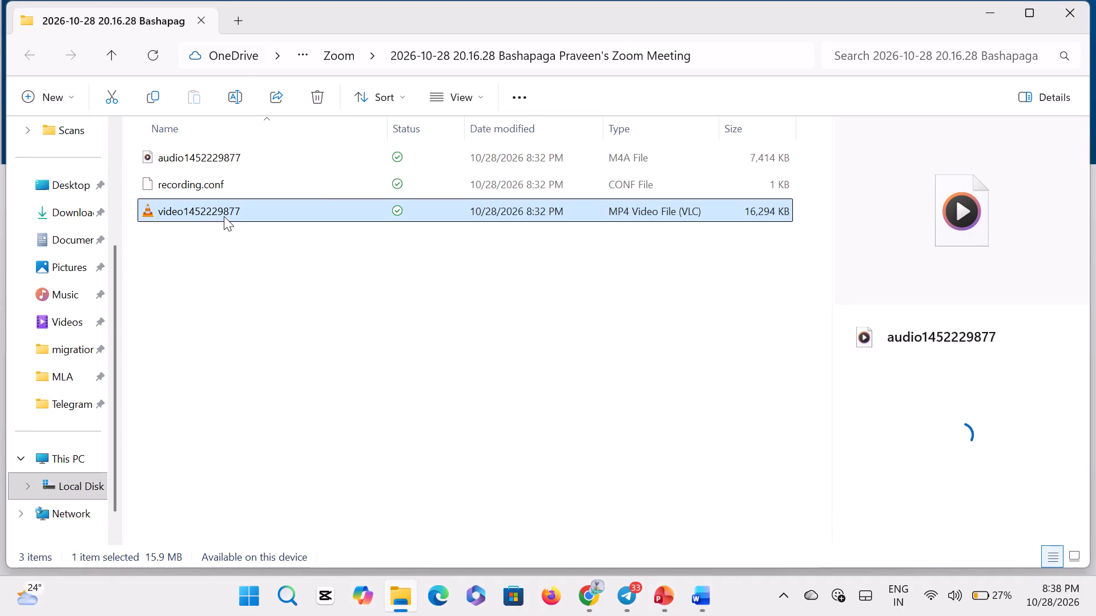
pyautogui.click(240, 92)
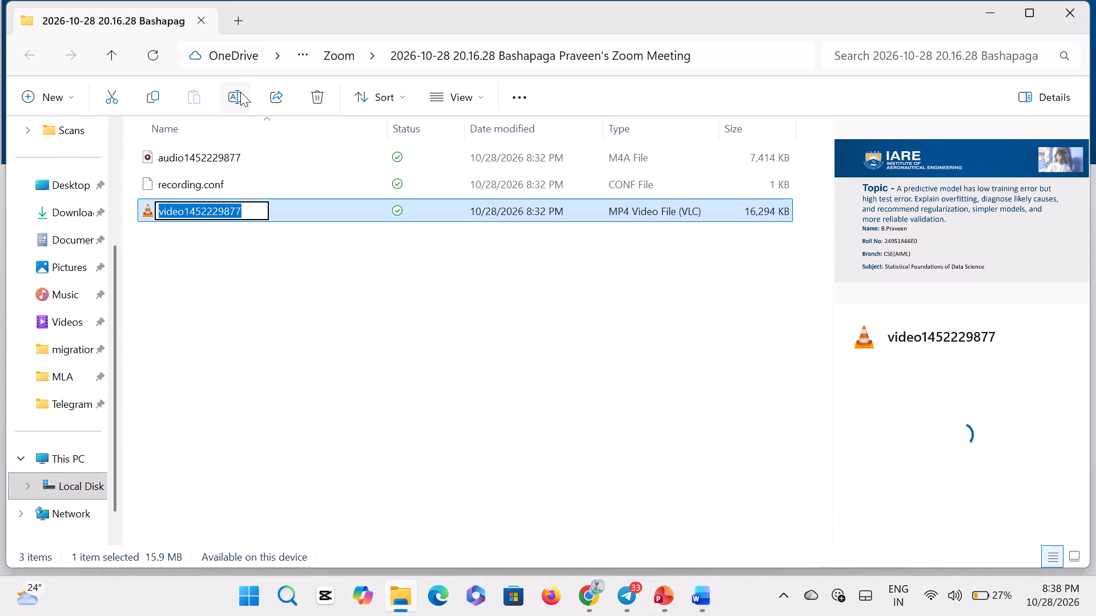
pyautogui.press('BackSpace')
pyautogui.write('sfss')
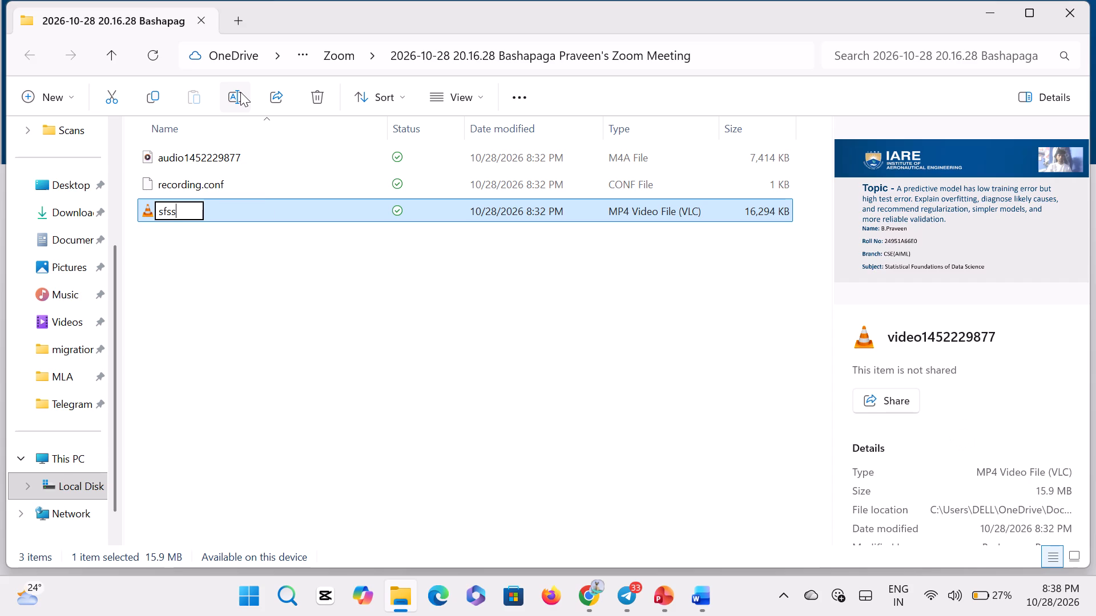
pyautogui.press('BackSpace')
pyautogui.press('BackSpace')
pyautogui.press('d')
pyautogui.press('s')
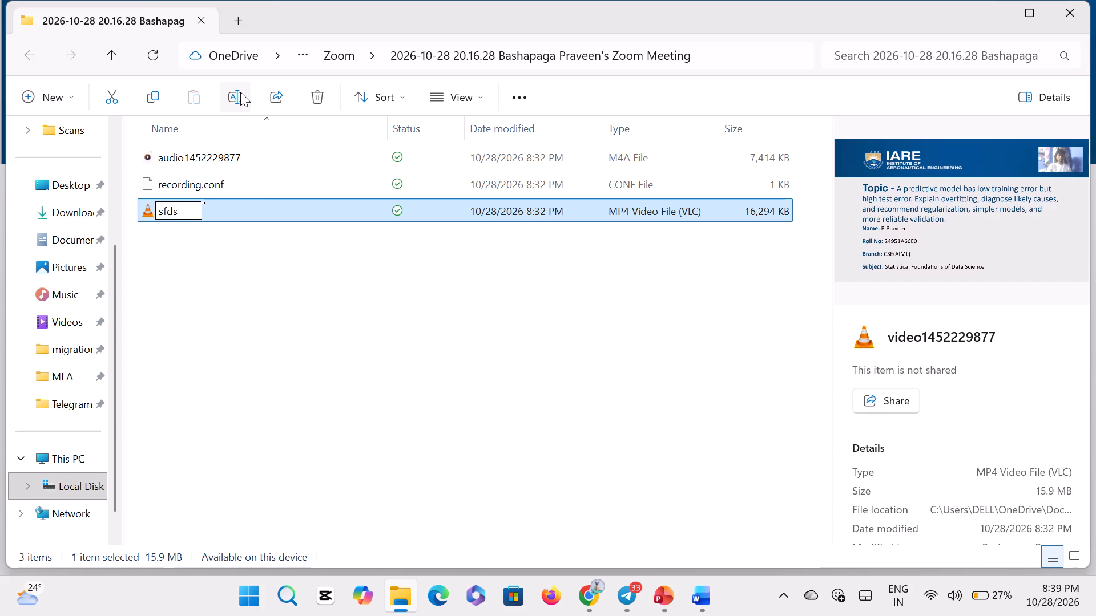
pyautogui.press('space')
pyautogui.write('video')
pyautogui.press('Return')
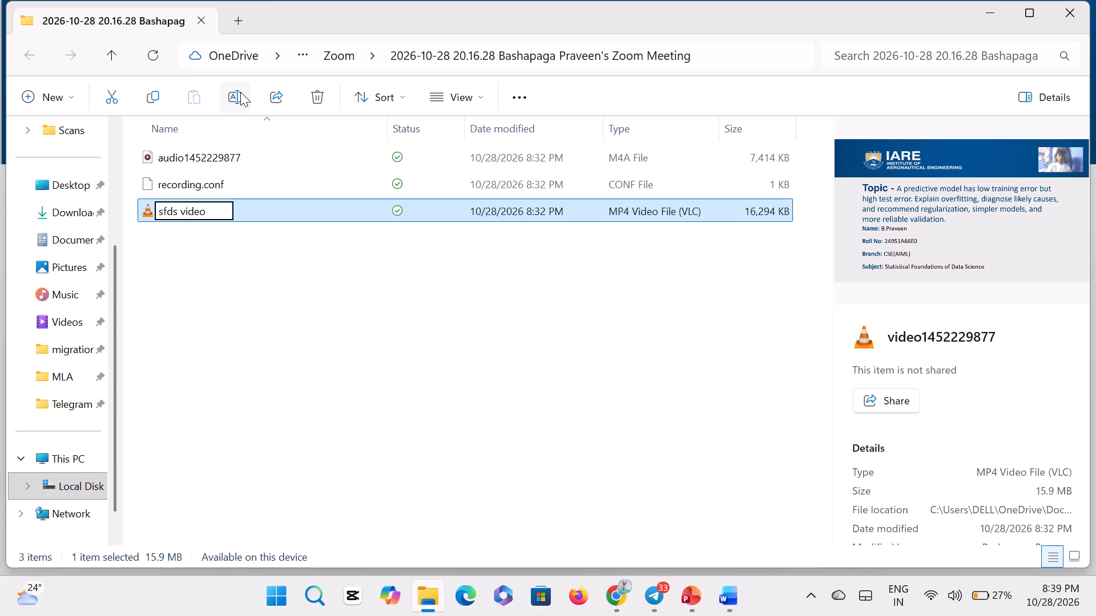
# Play the sfds video recording in VLC at 75% volume to check its opening slides, and close the player.
pyautogui.press('Return')
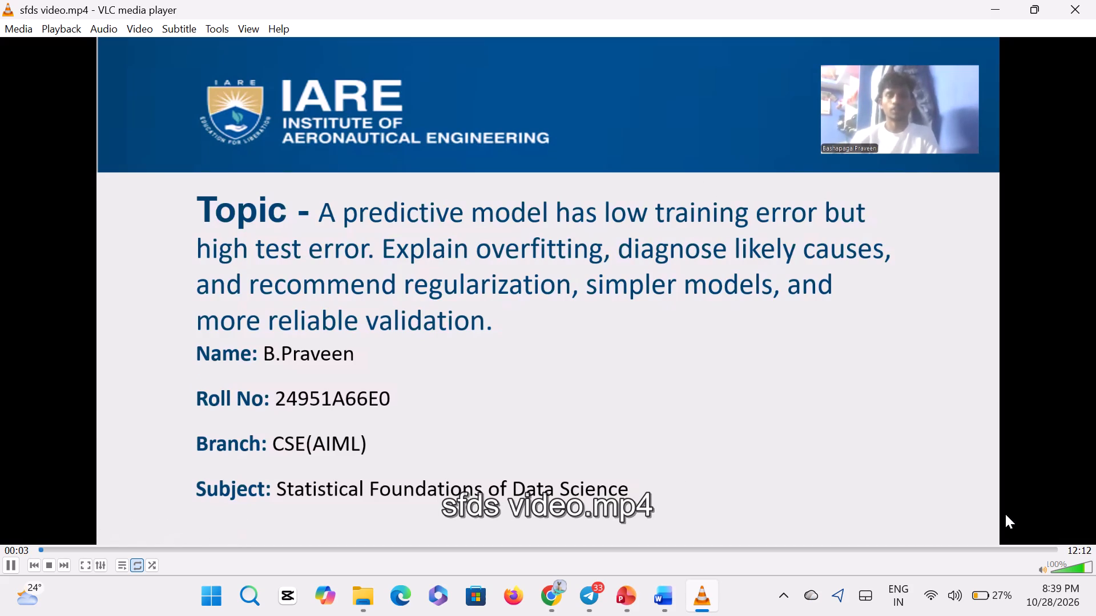
pyautogui.moveTo(1085, 562); pyautogui.dragTo(1076, 567)
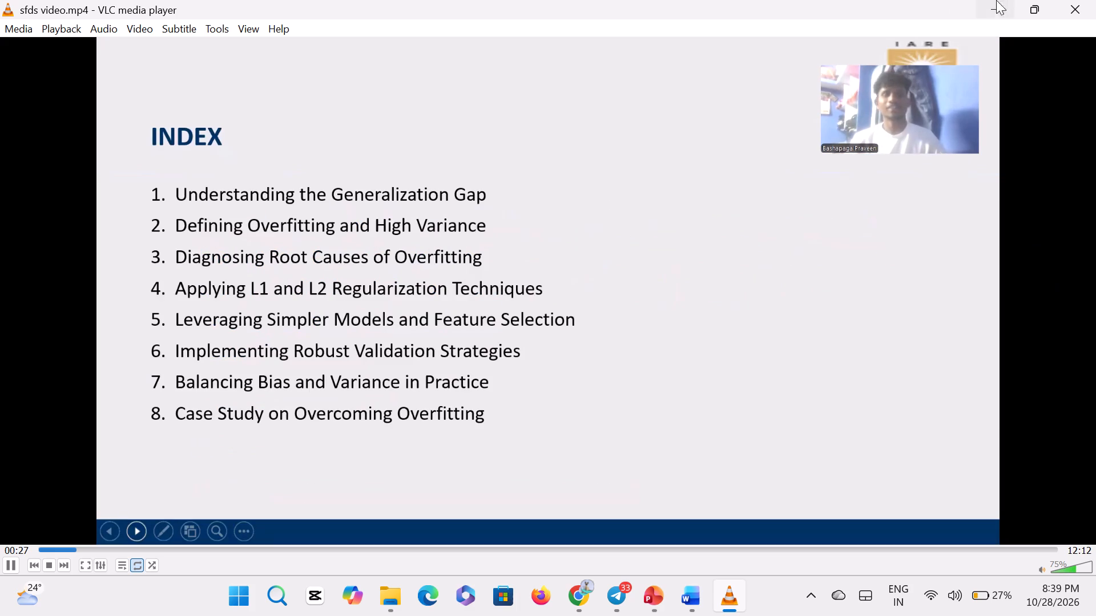
pyautogui.click(1086, 0)
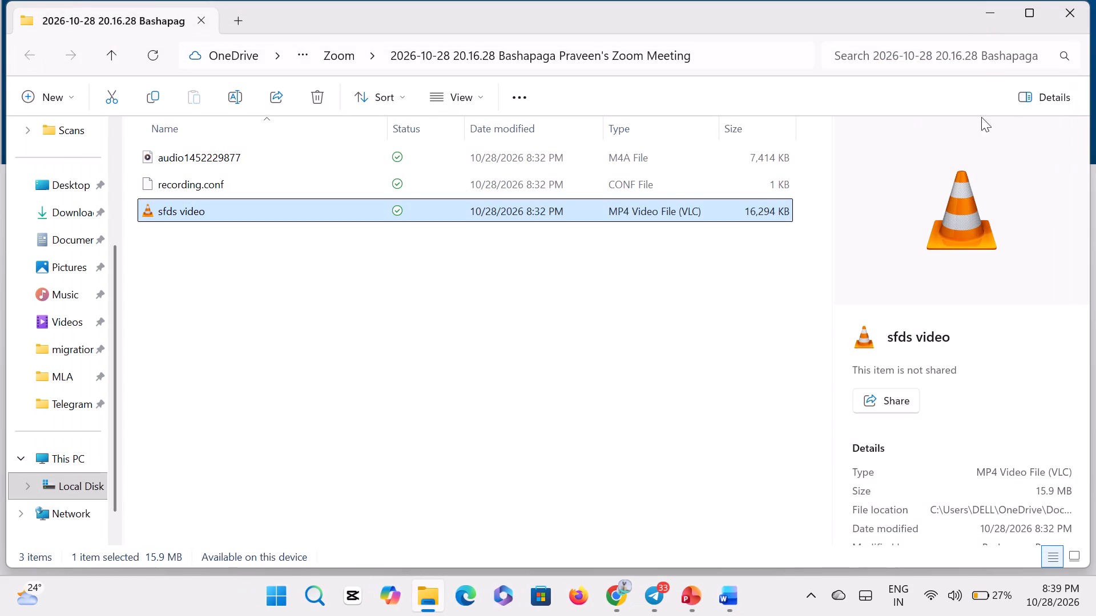
# Switch to Chrome and open My Drive in Google Drive in a new tab.
pyautogui.click(598, 606)
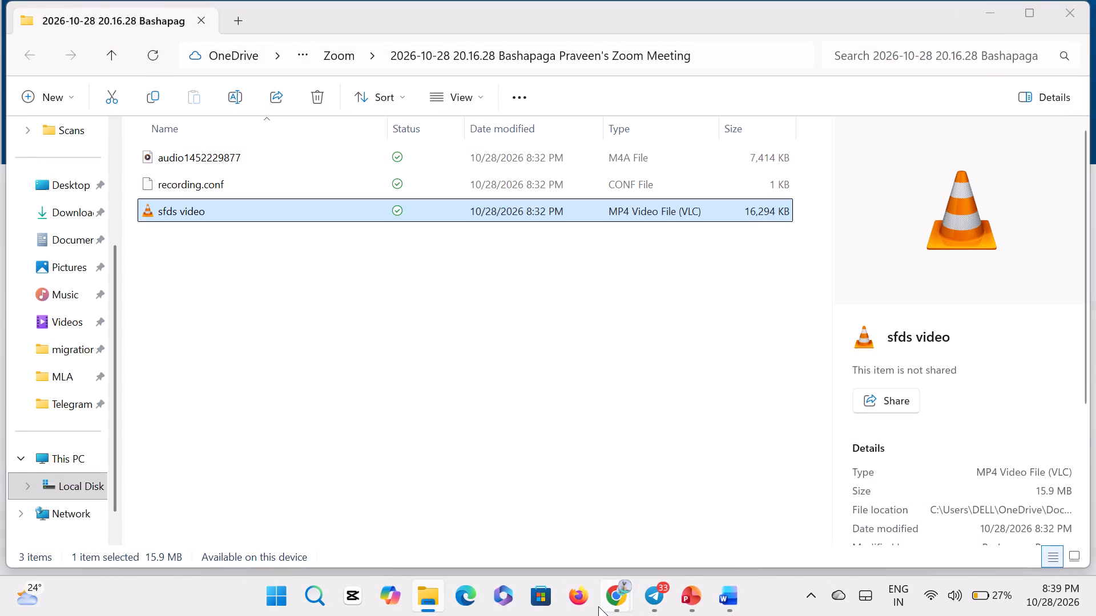
pyautogui.click(579, 525)
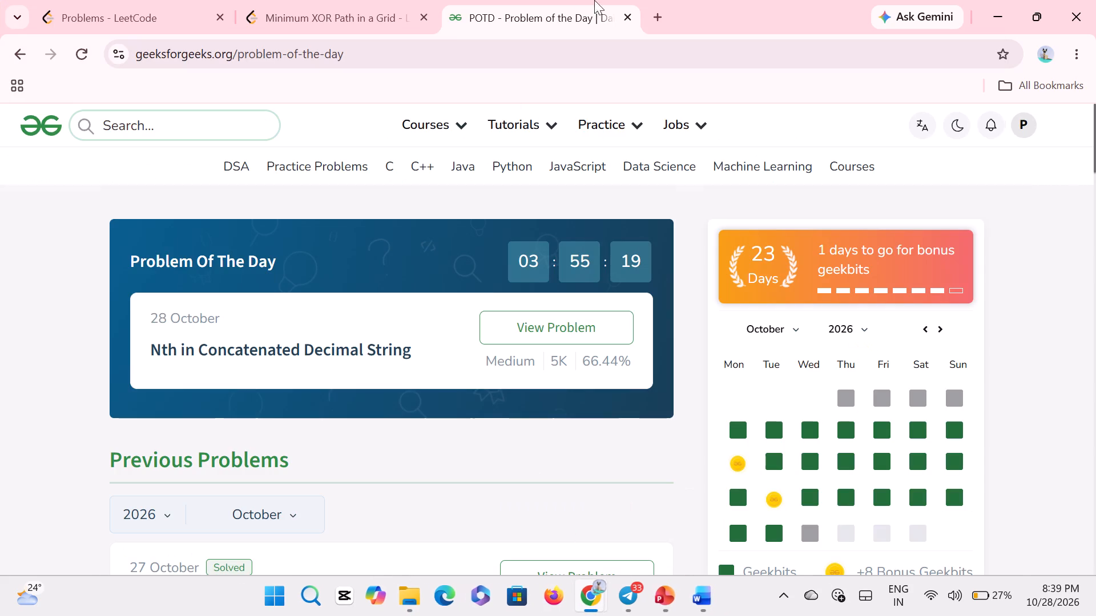
pyautogui.click(647, 8)
pyautogui.write('dr')
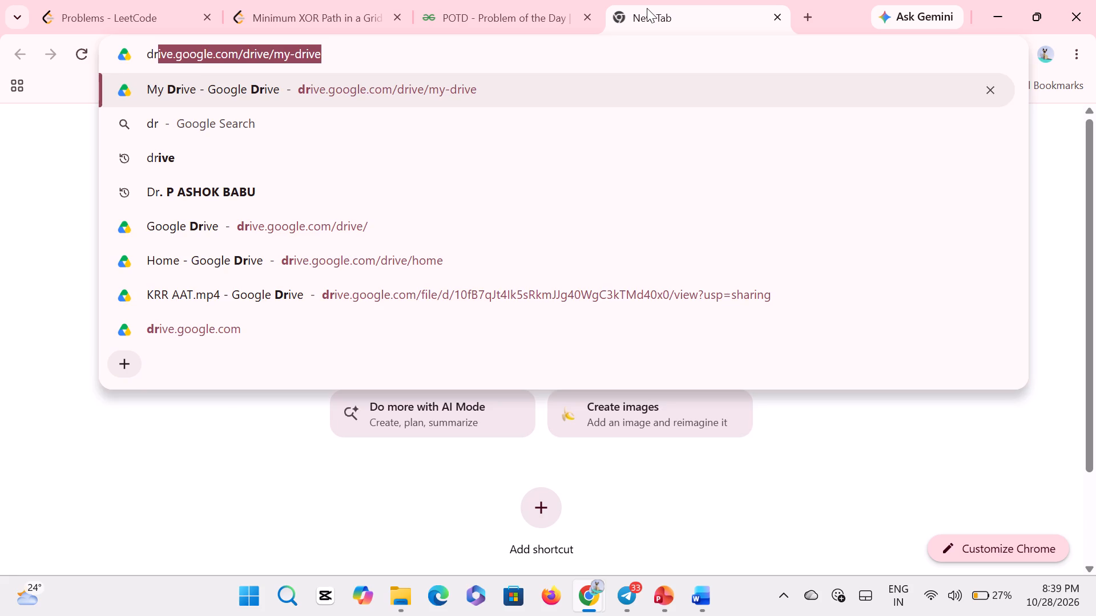
pyautogui.press('Return')
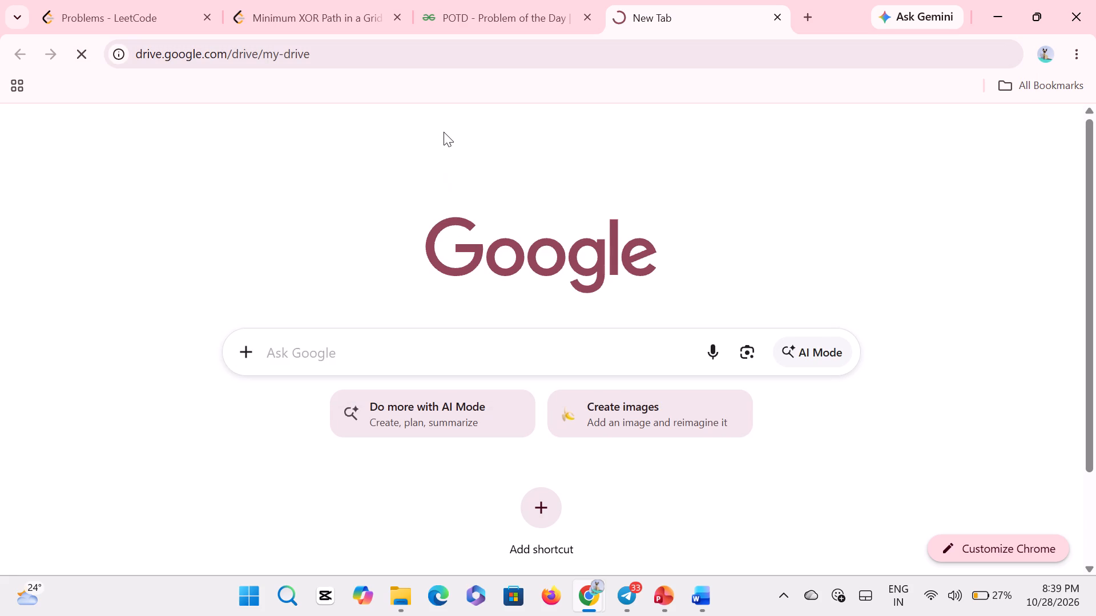
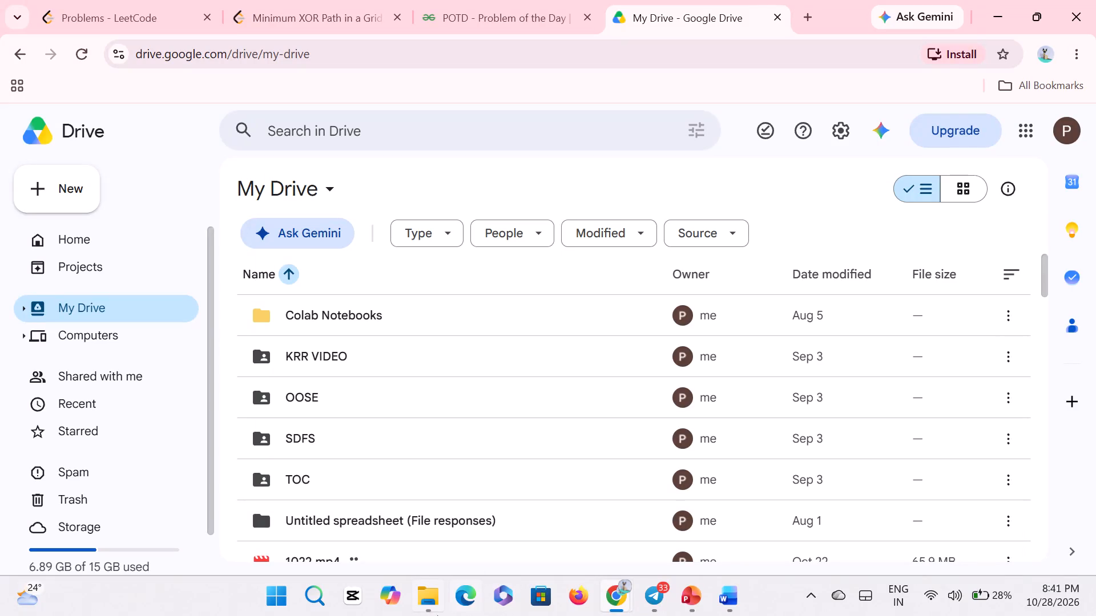
# Upload the sfds video file from the Zoom meeting folder in File Explorer into the TOC folder of My Drive in Chrome.
pyautogui.click(415, 597)
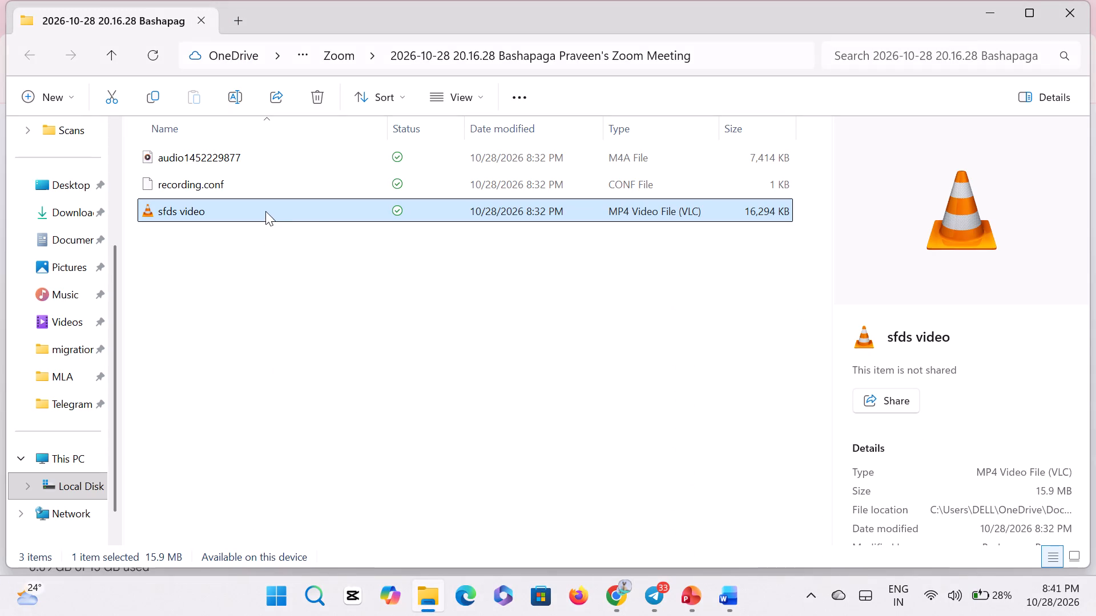
pyautogui.moveTo(265, 210); pyautogui.dragTo(620, 613)
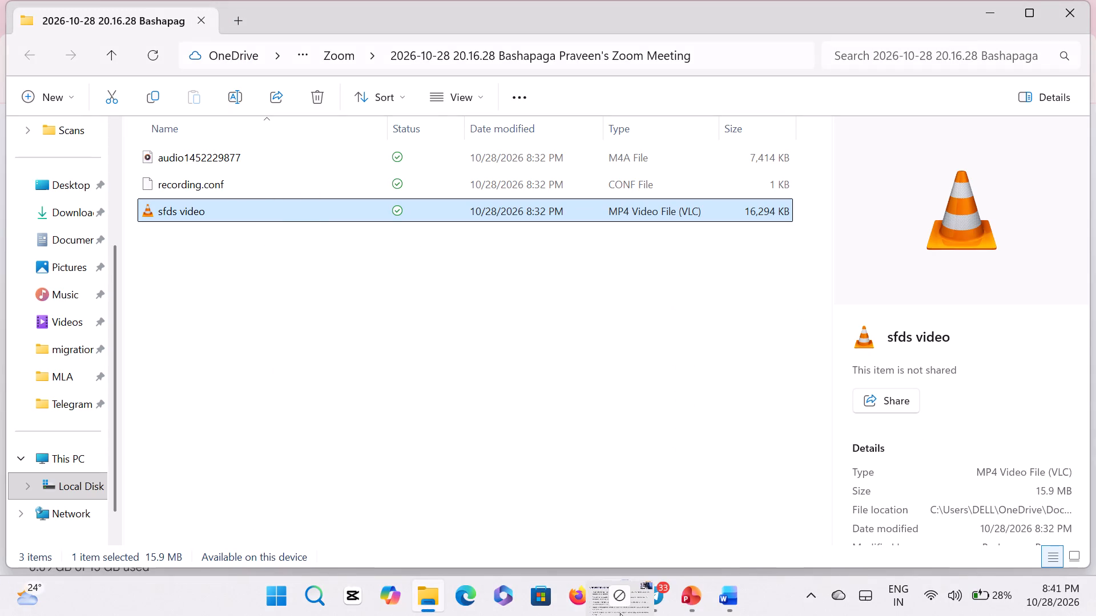
pyautogui.moveTo(620, 613); pyautogui.dragTo(559, 501)
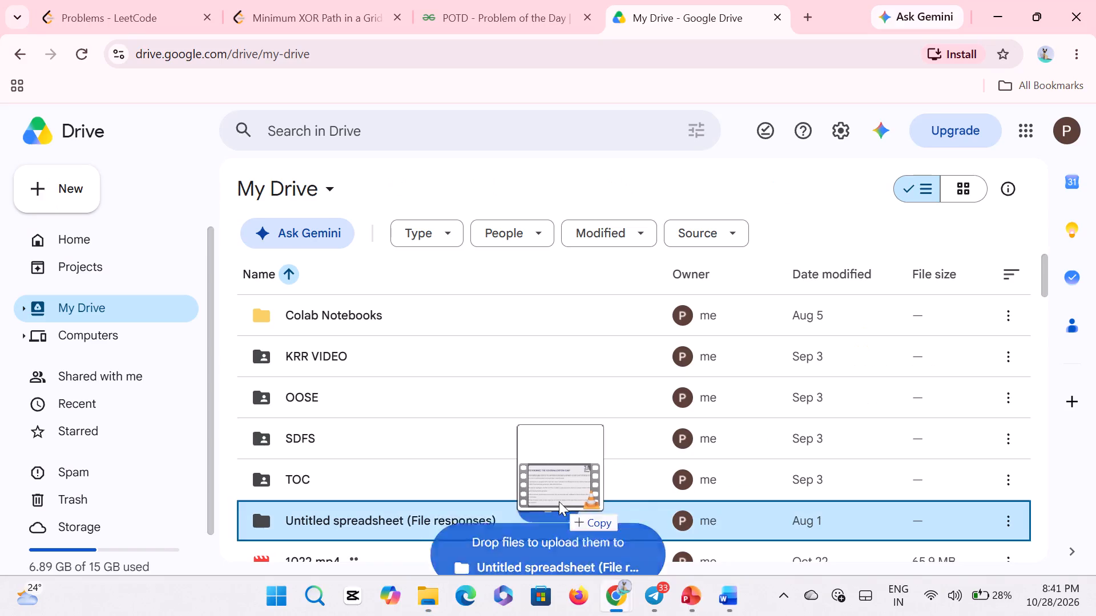
pyautogui.moveTo(559, 501); pyautogui.dragTo(559, 494)
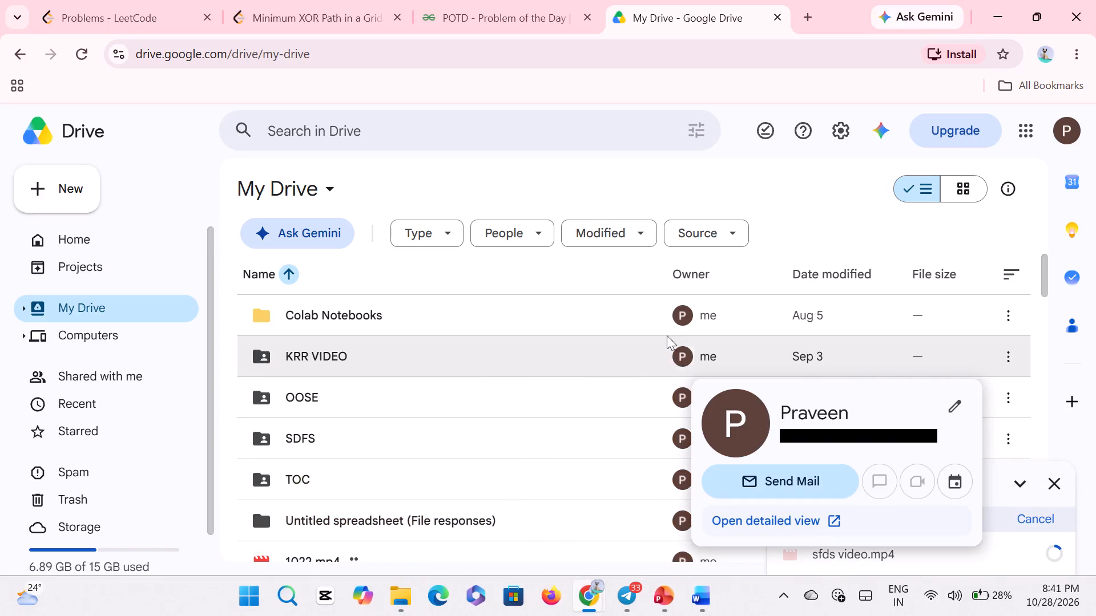
# Browse the My Drive file list and preview the image DocScanner 18 Nov 2024 17-33_1.jpg, closing the preview.
pyautogui.scroll(-3, 506, 441)
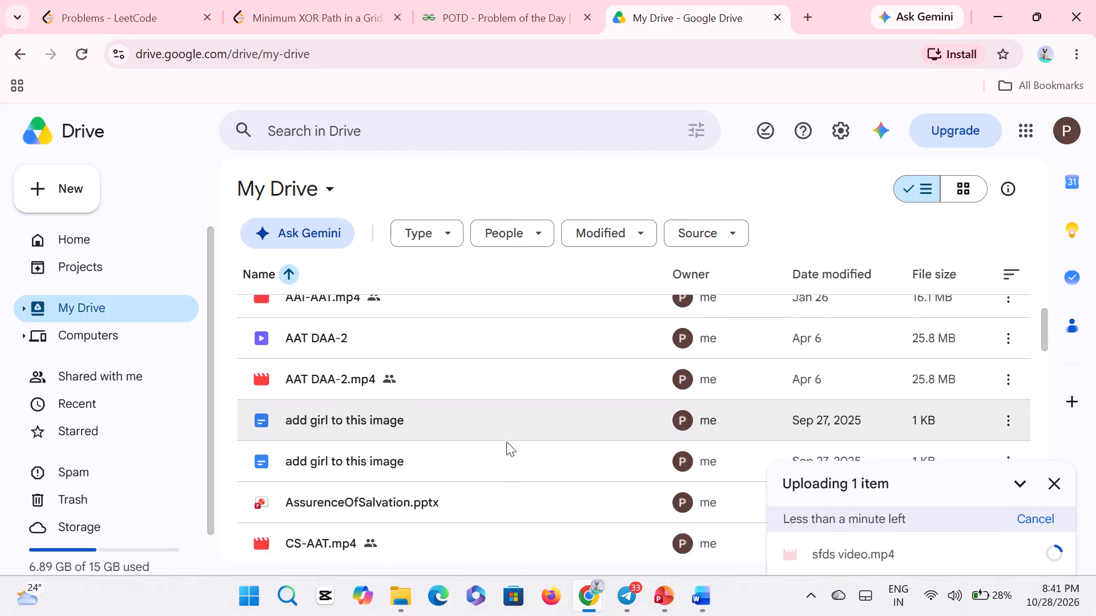
pyautogui.scroll(-2, 506, 441)
pyautogui.scroll(2, 506, 441)
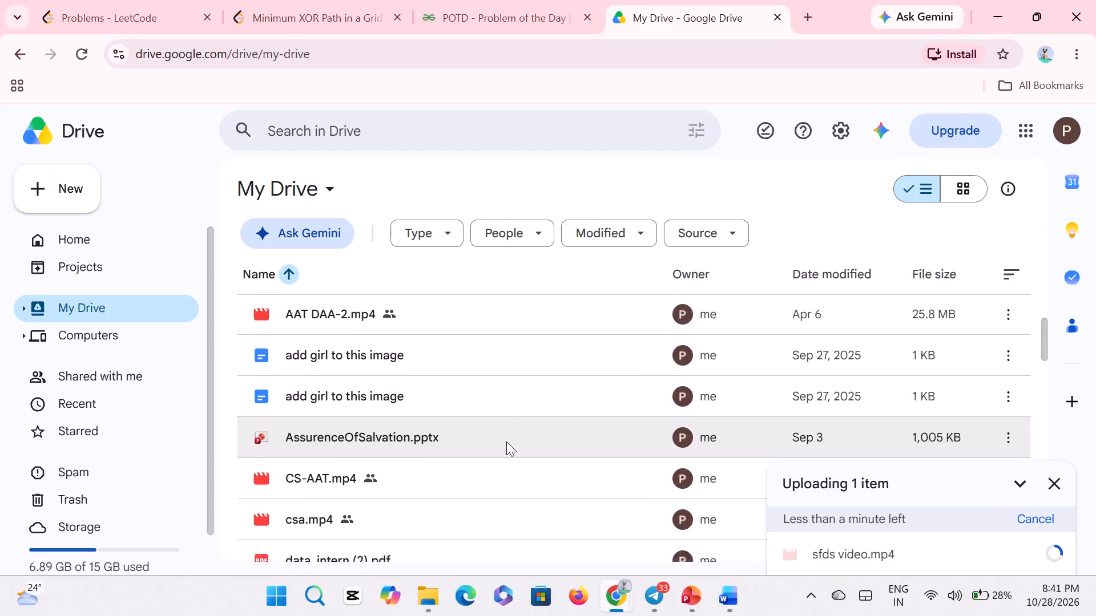
pyautogui.scroll(-1, 506, 441)
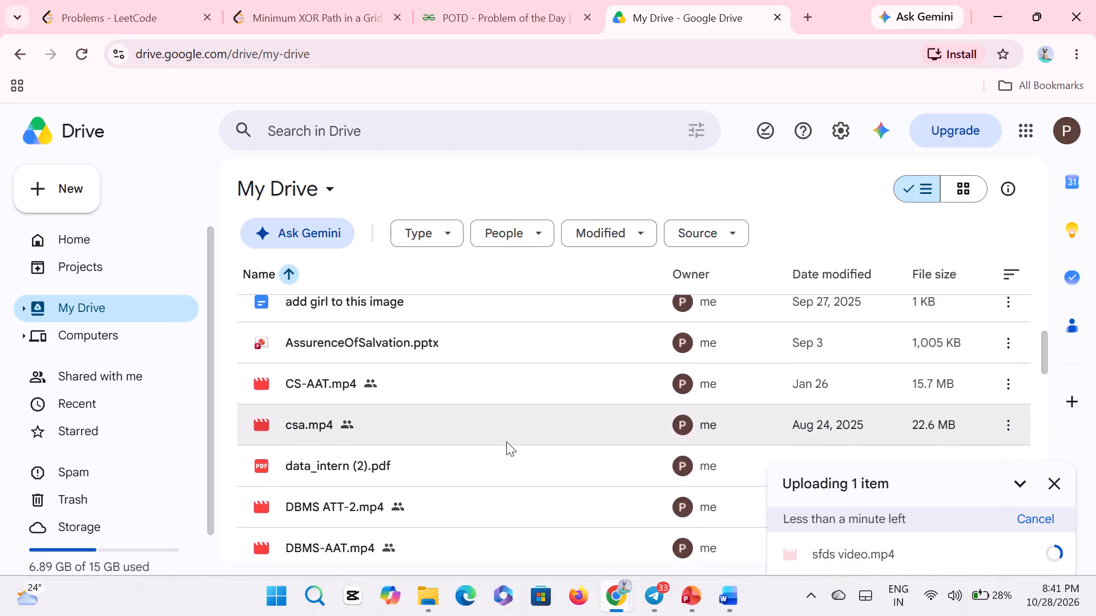
pyautogui.scroll(-1, 506, 441)
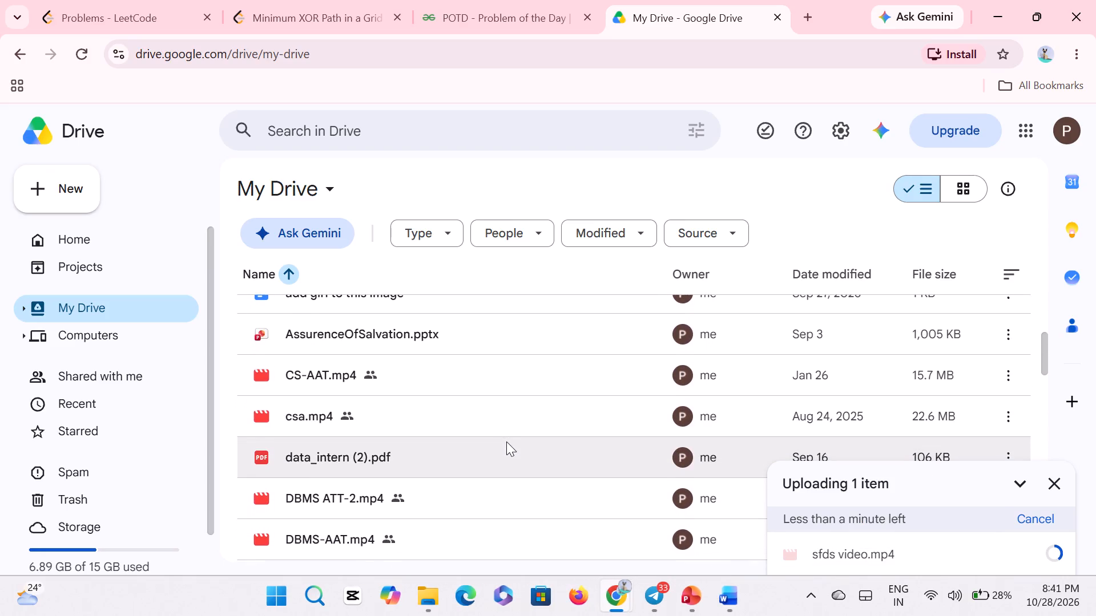
pyautogui.scroll(-2, 506, 441)
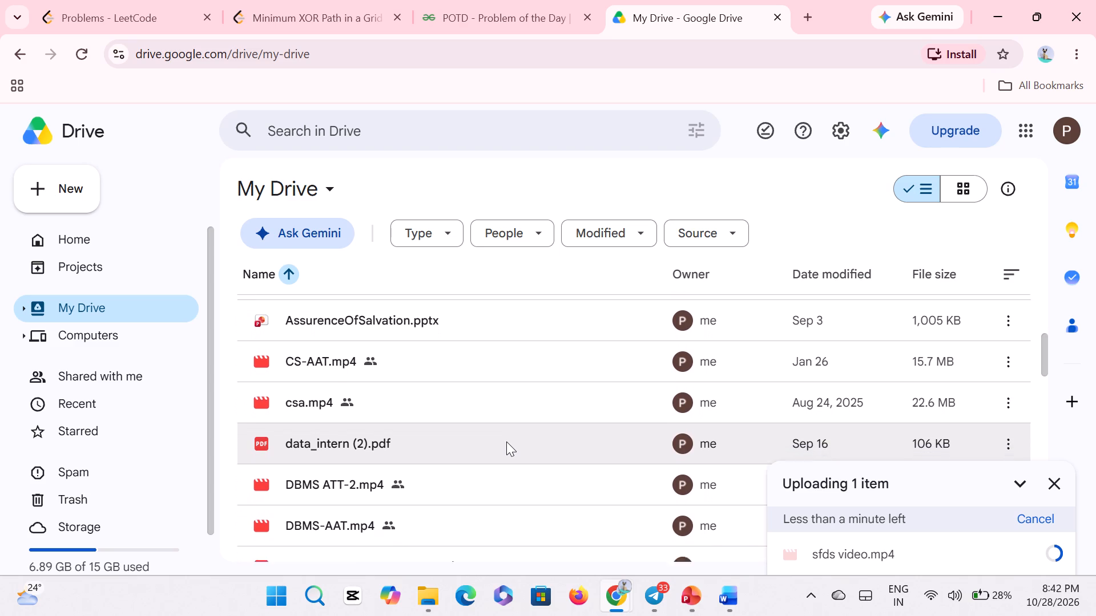
pyautogui.scroll(-3, 506, 441)
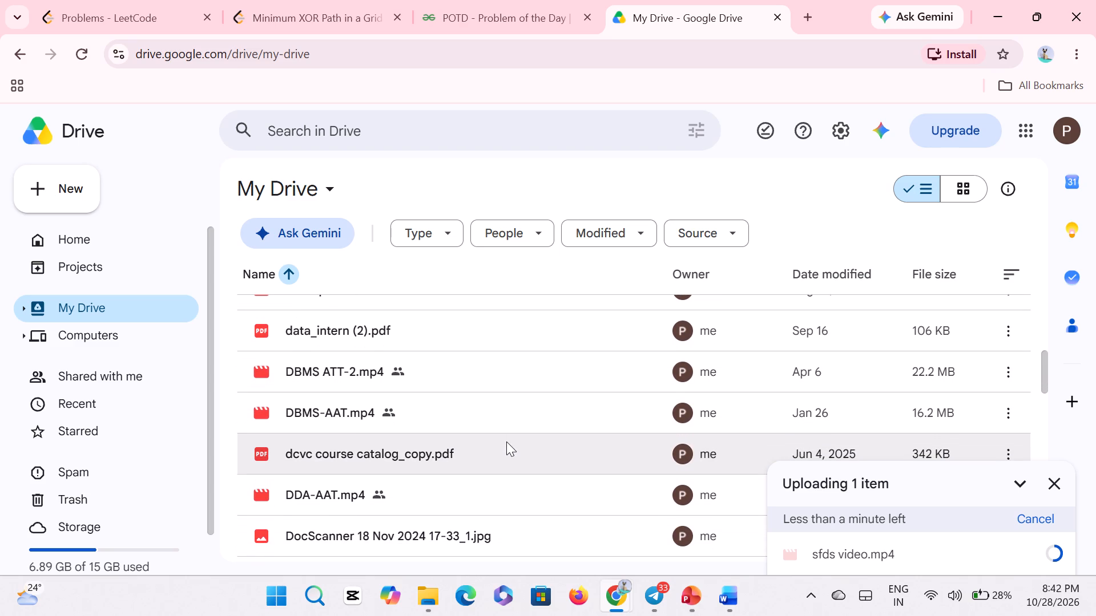
pyautogui.scroll(-2, 506, 441)
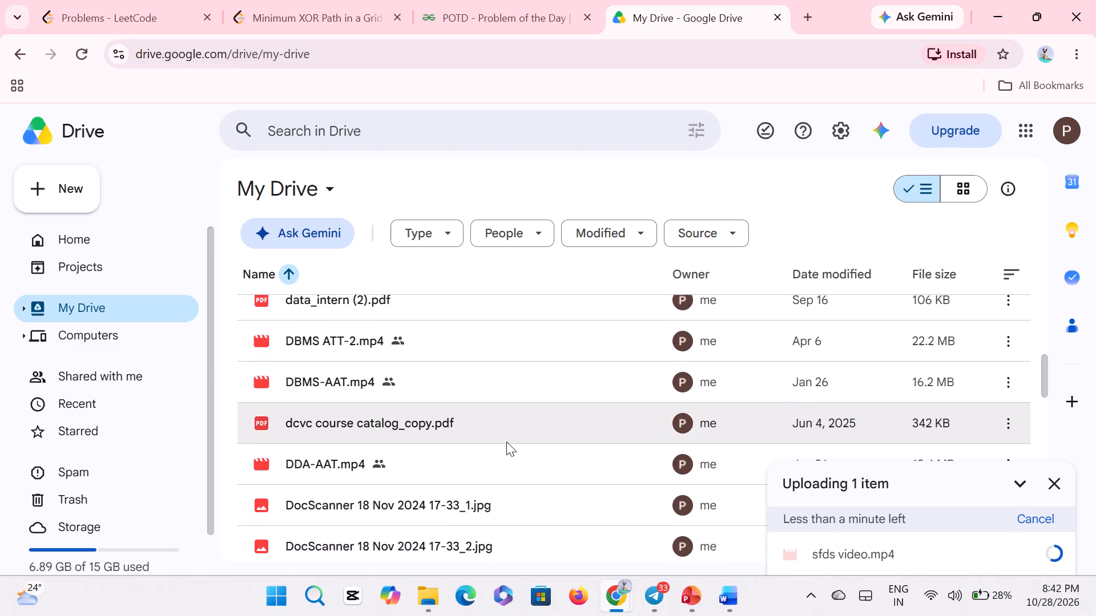
pyautogui.scroll(-3, 506, 441)
pyautogui.doubleClick(457, 427)
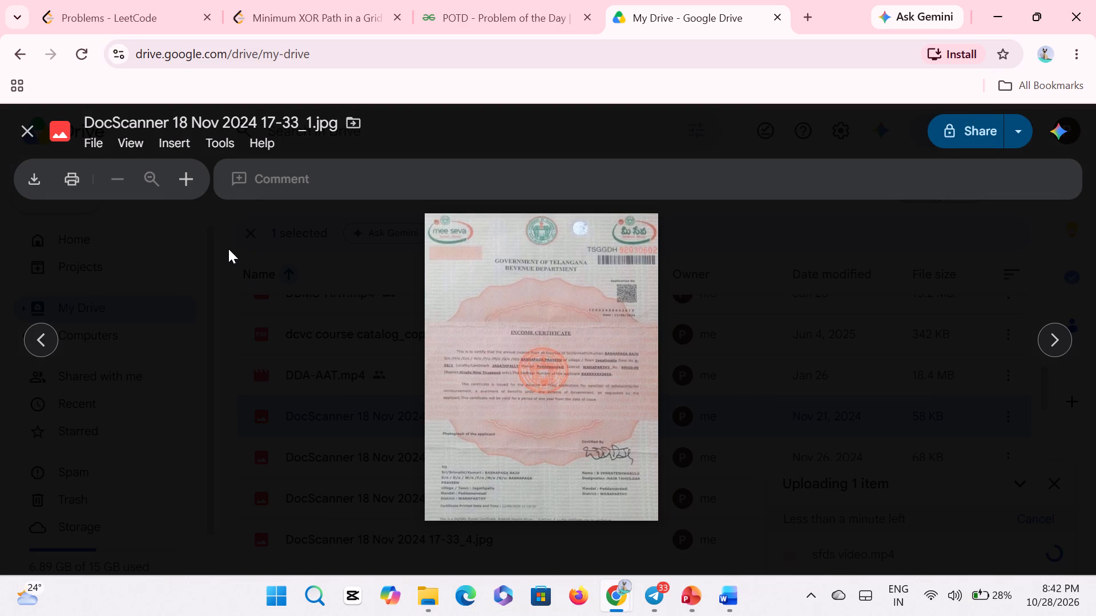
pyautogui.click(30, 128)
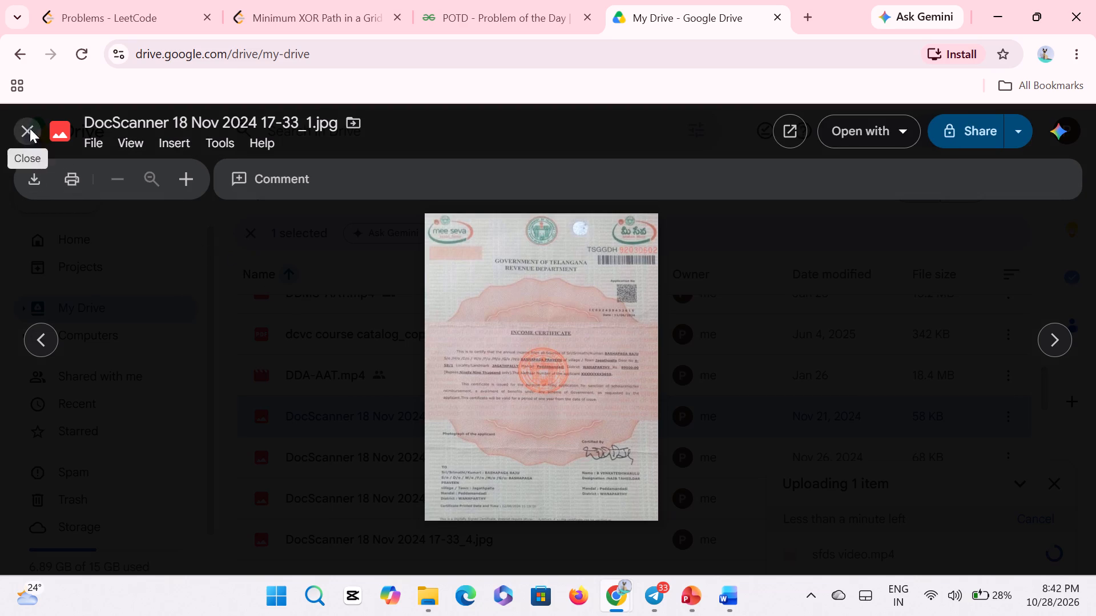
# Look further through My Drive, previewing and closing IMG-20260816-WA0003.jpg and IMG_20250903_193208.jpg.
pyautogui.scroll(-1, 192, 299)
pyautogui.scroll(-1, 333, 423)
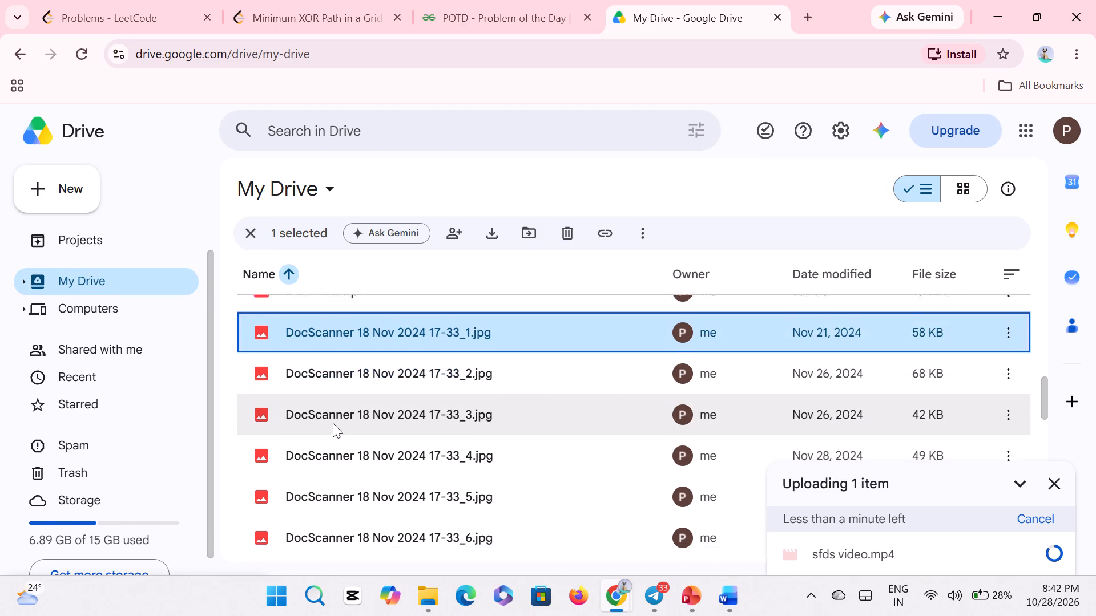
pyautogui.scroll(-4, 333, 423)
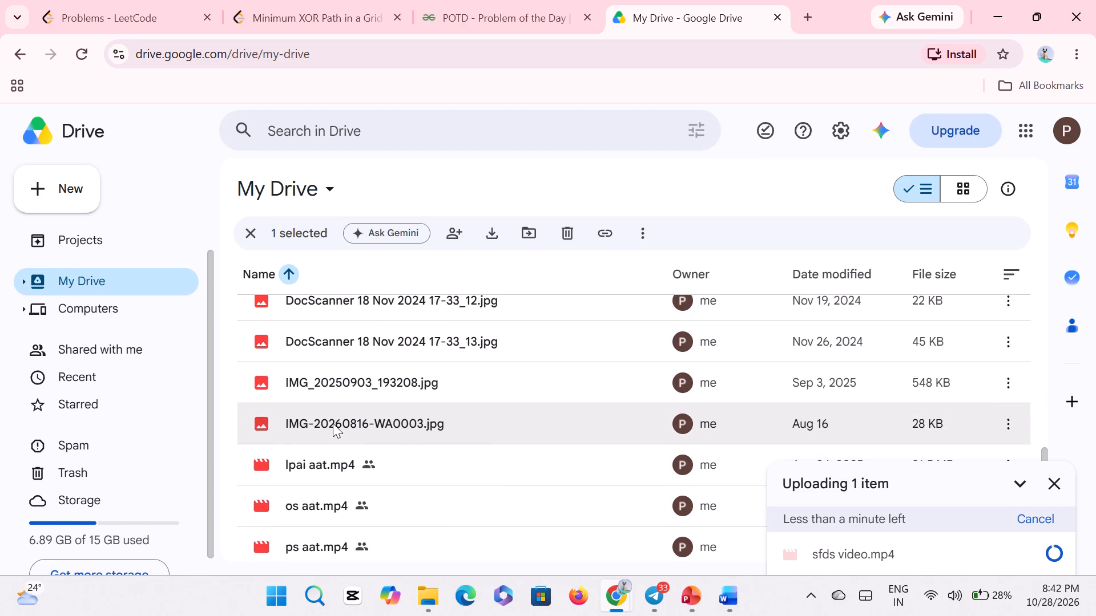
pyautogui.scroll(-1, 333, 423)
pyautogui.doubleClick(336, 383)
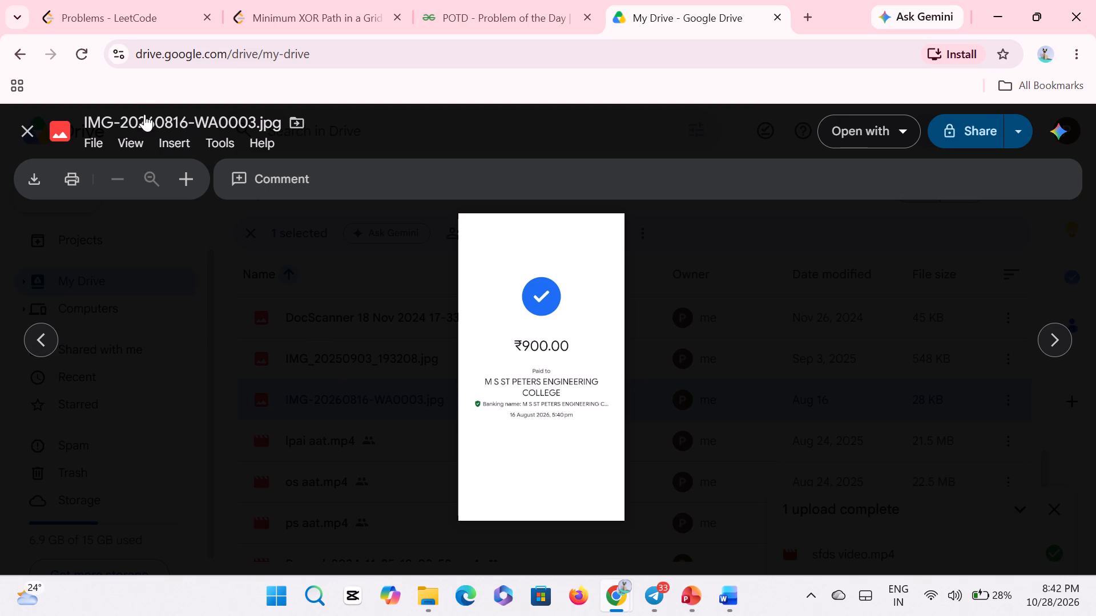
pyautogui.click(29, 123)
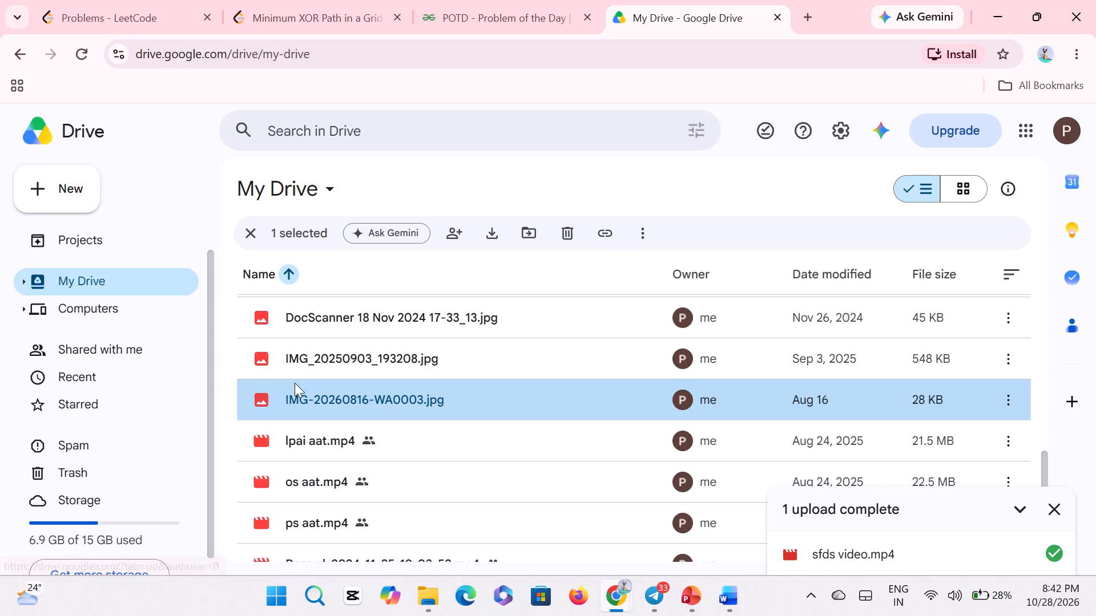
pyautogui.doubleClick(320, 365)
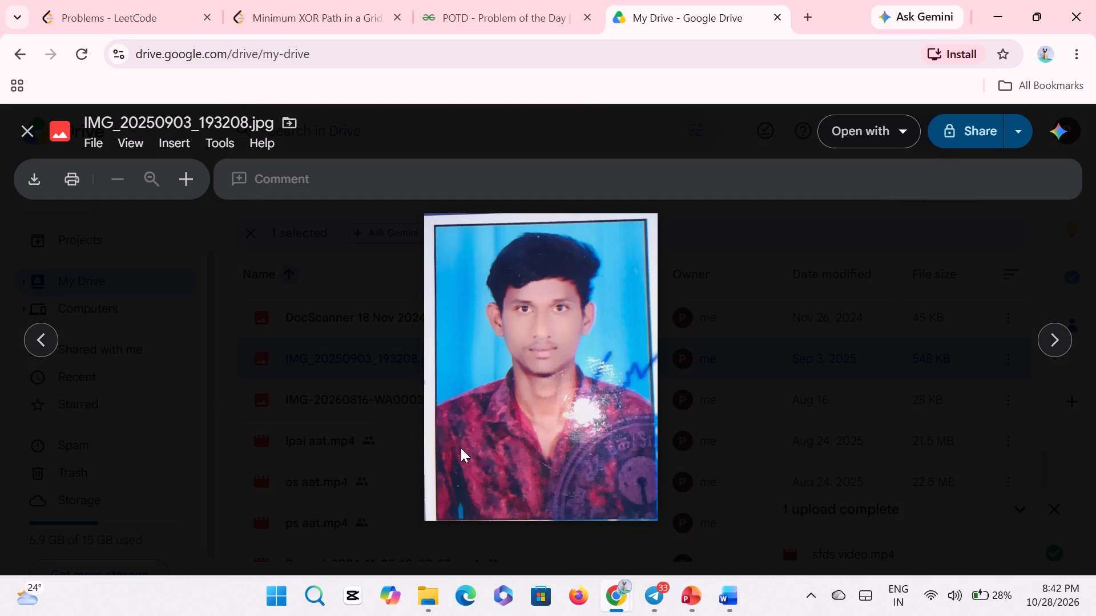
pyautogui.click(29, 128)
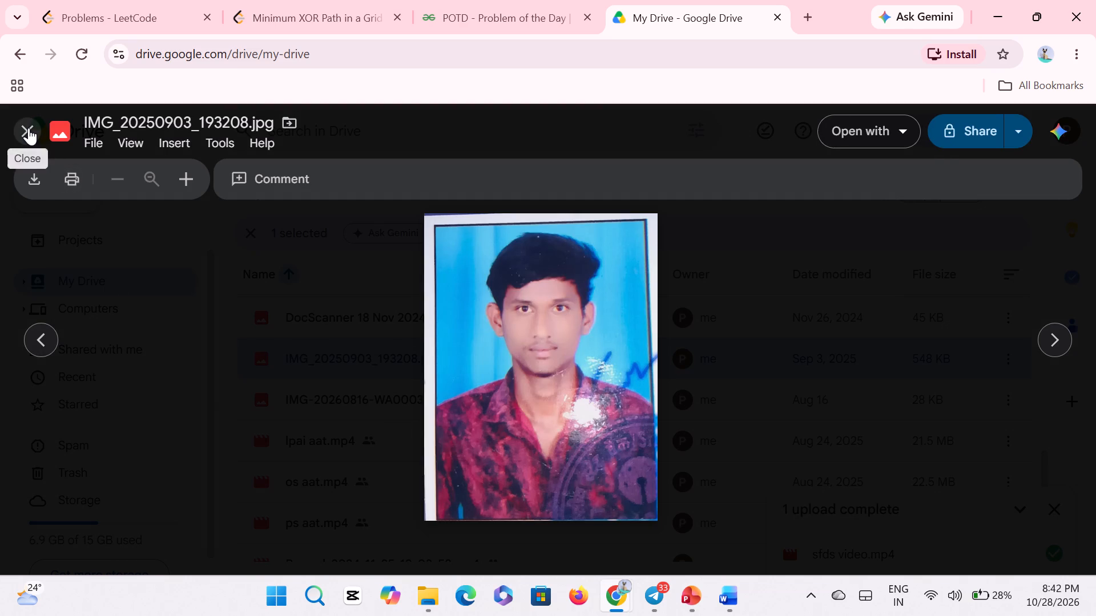
# Look through the remaining recordings and screenshots in My Drive, previewing and closing Screenshot 2026-09-28 201752.png.
pyautogui.scroll(-2, 298, 364)
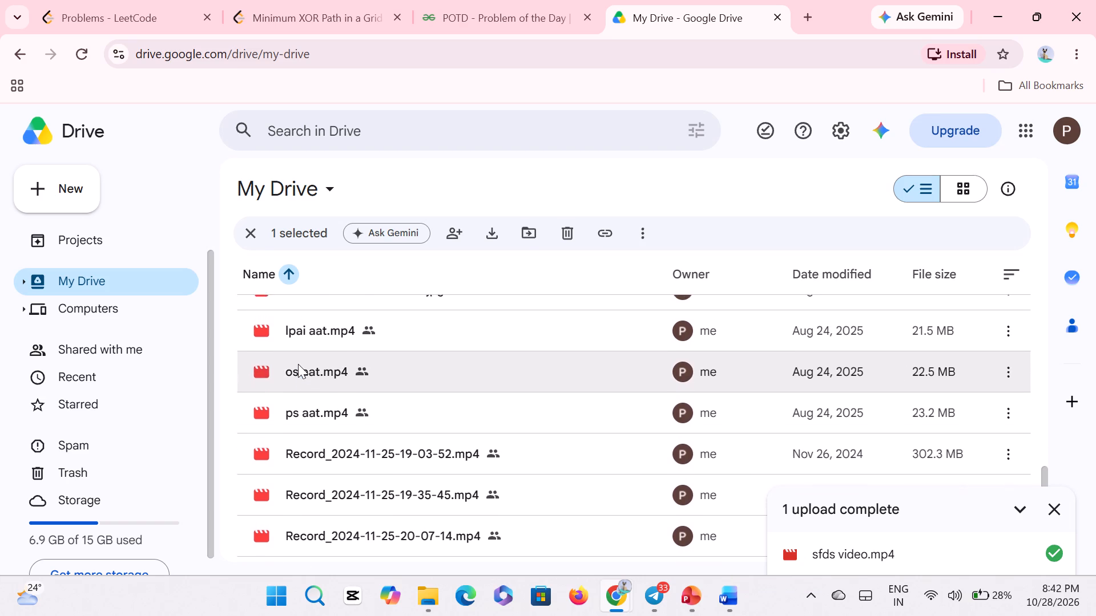
pyautogui.scroll(-3, 298, 364)
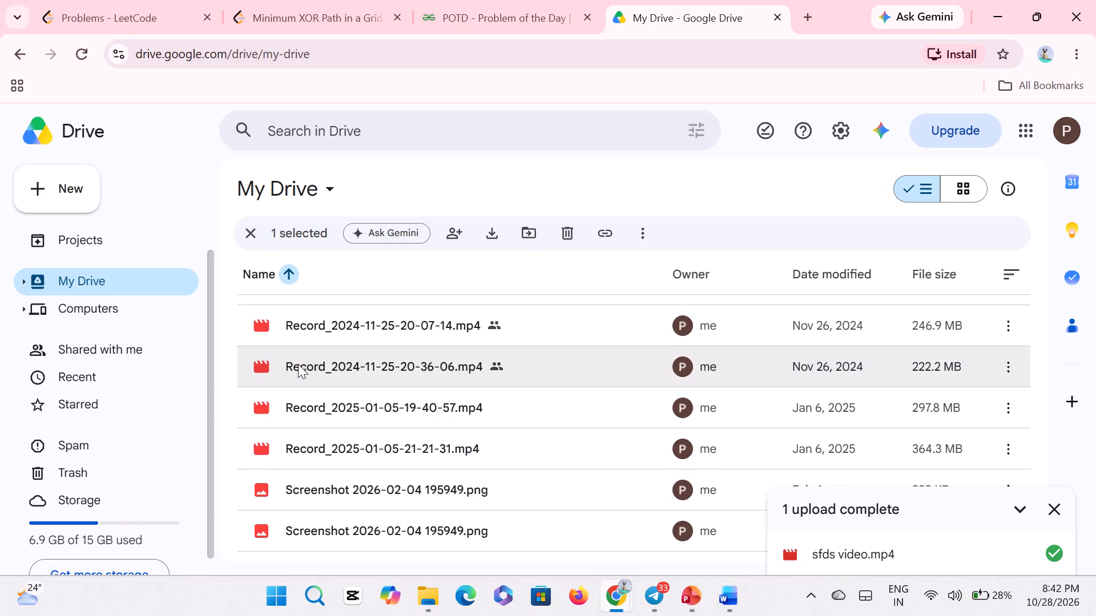
pyautogui.scroll(-3, 298, 364)
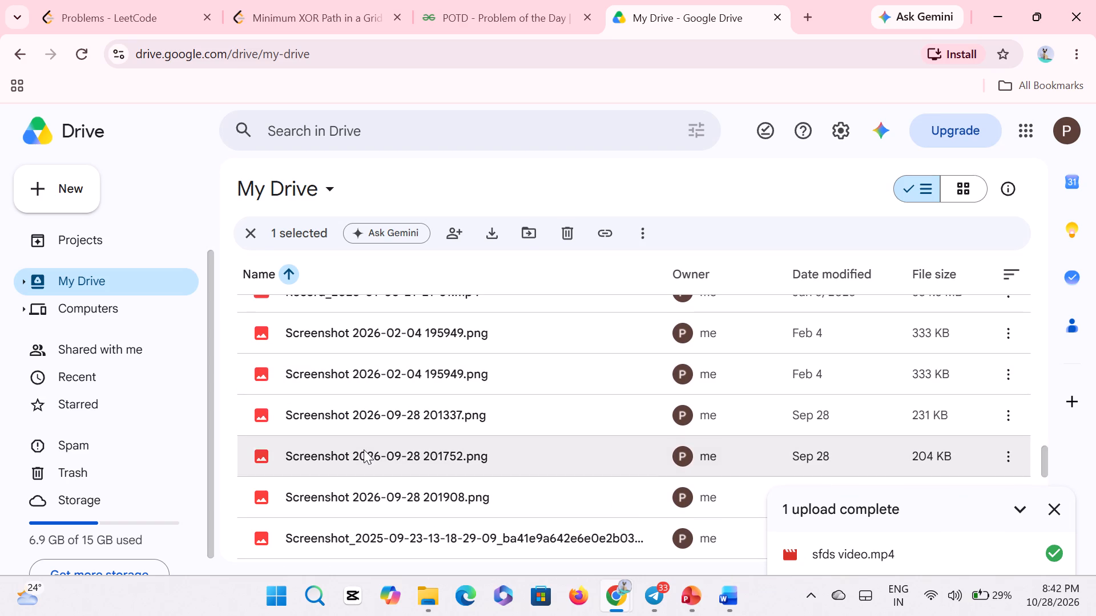
pyautogui.doubleClick(364, 449)
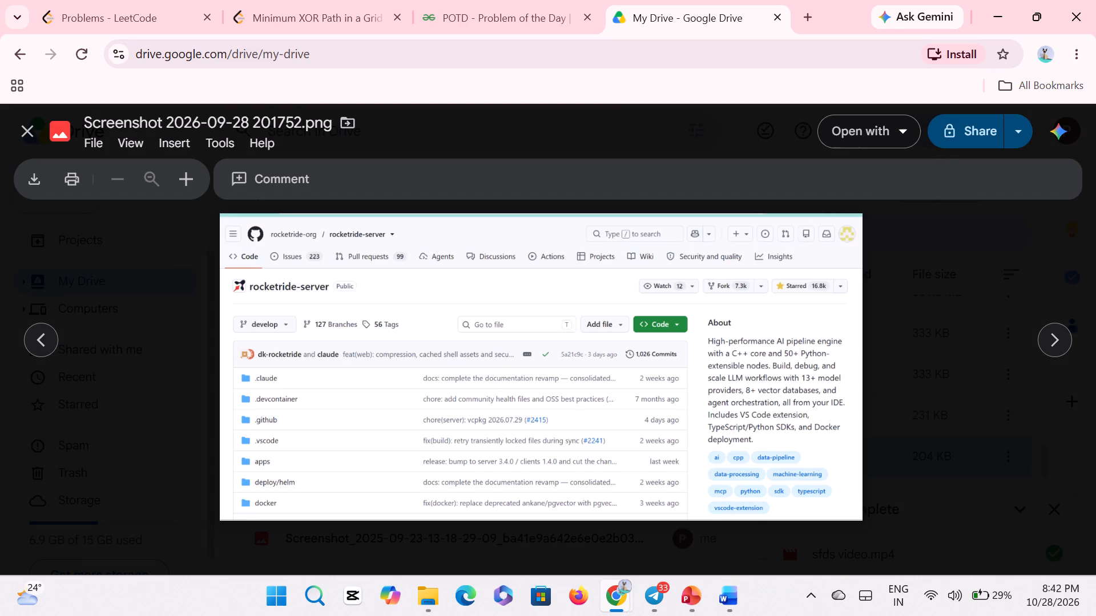
pyautogui.click(27, 123)
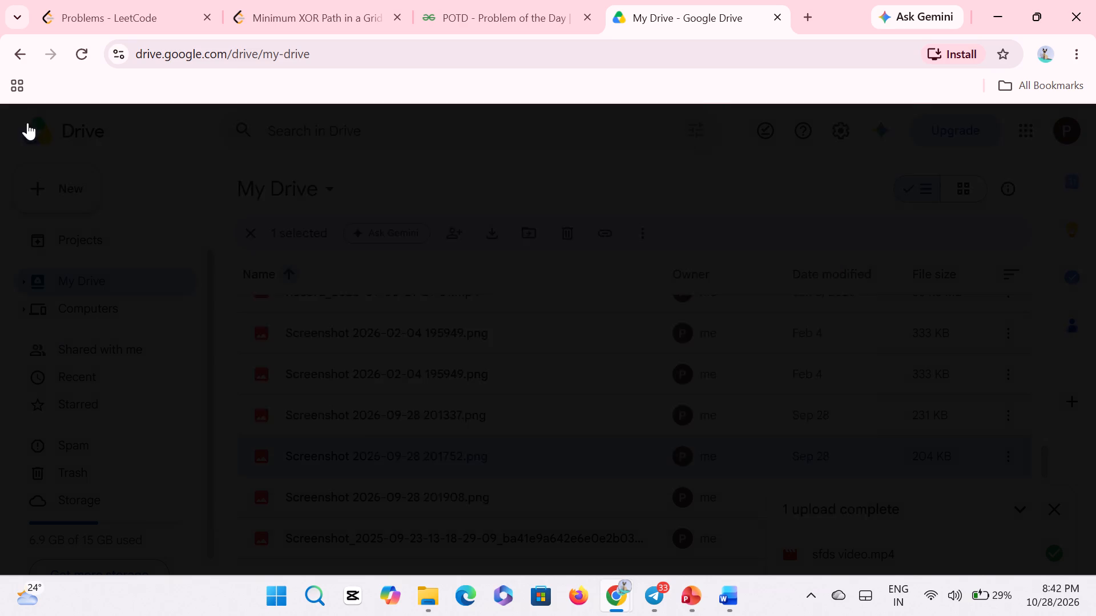
# Show the uploaded sfds video.mp4 in its containing Drive folder.
pyautogui.scroll(-1, 214, 309)
pyautogui.scroll(-3, 343, 389)
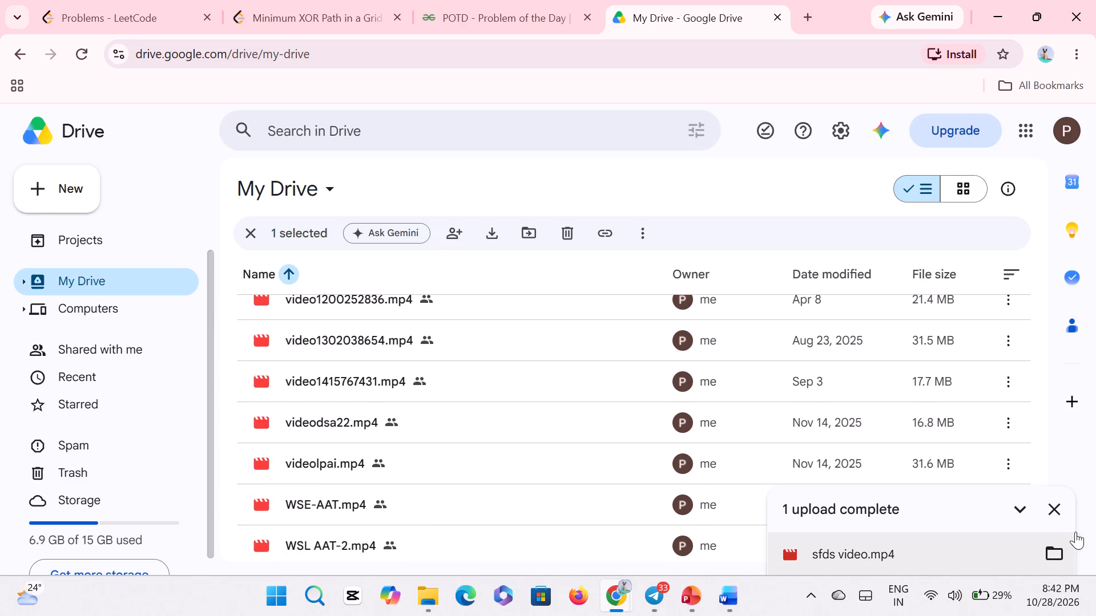
pyautogui.click(1064, 551)
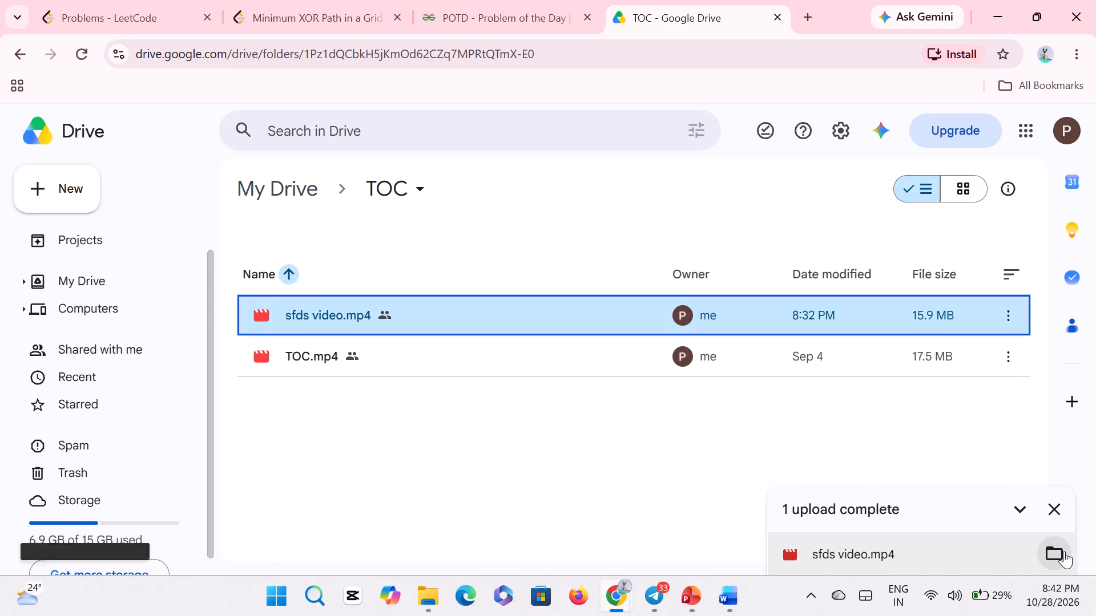
# Open the sharing settings of sfds video.mp4 and check its general access options without changing them.
pyautogui.click(1009, 312)
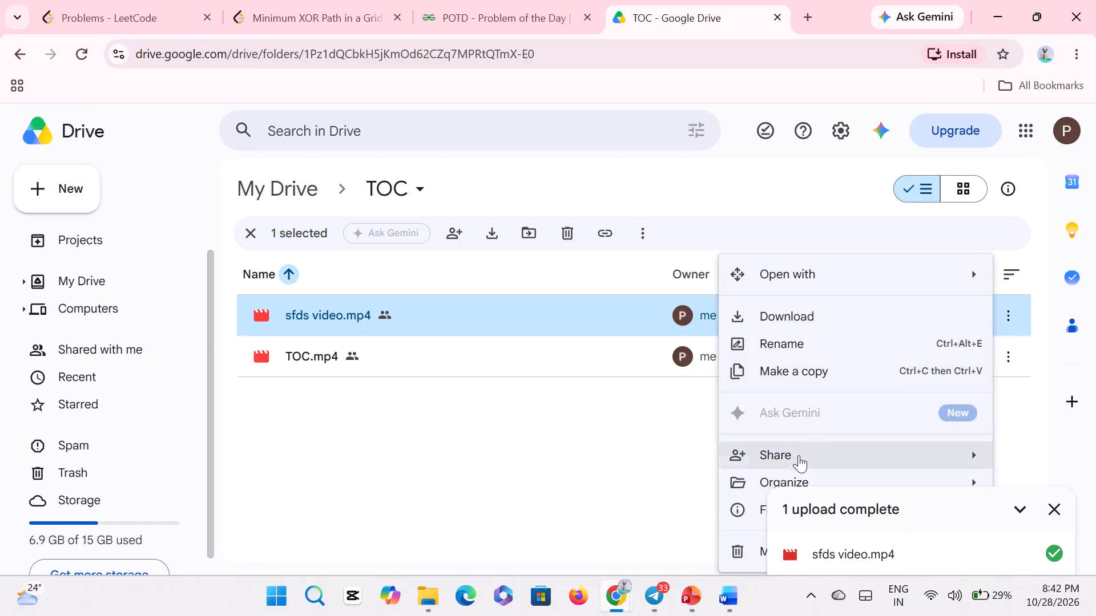
pyautogui.click(798, 459)
pyautogui.click(678, 462)
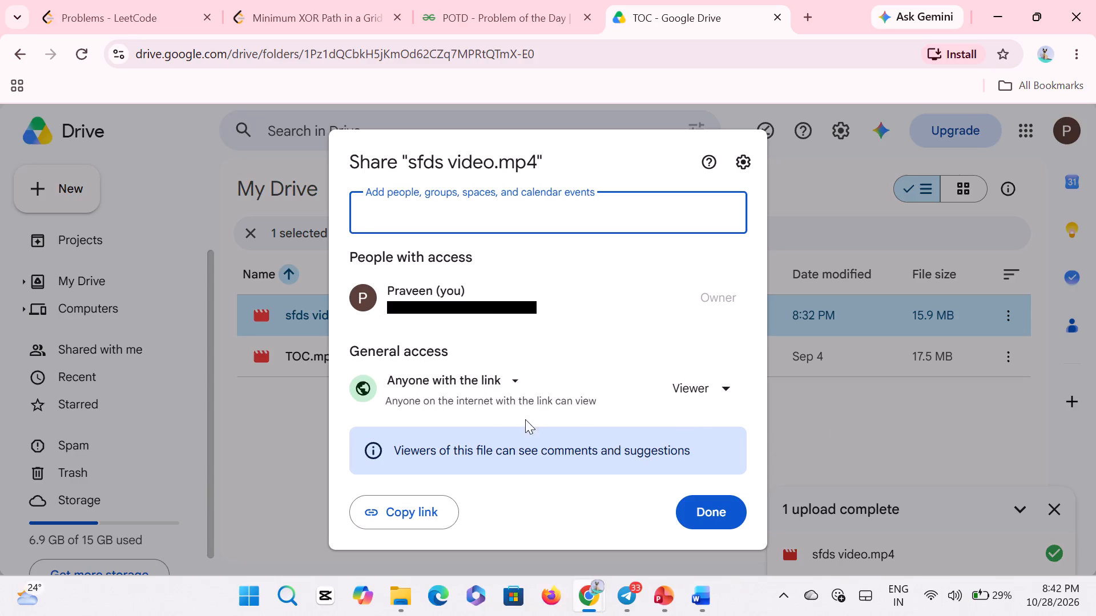
pyautogui.click(503, 384)
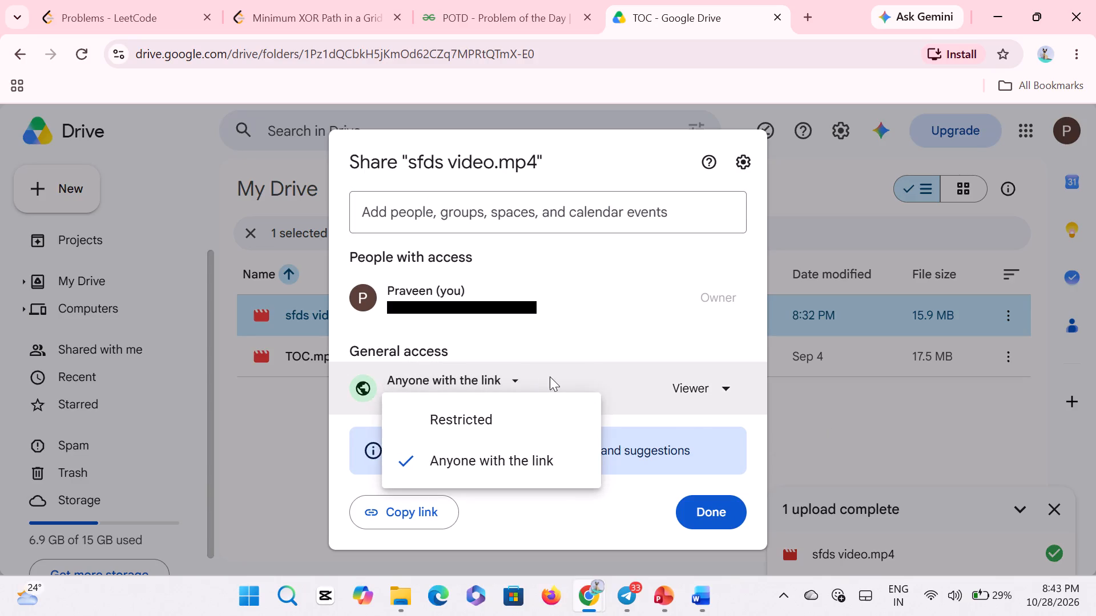
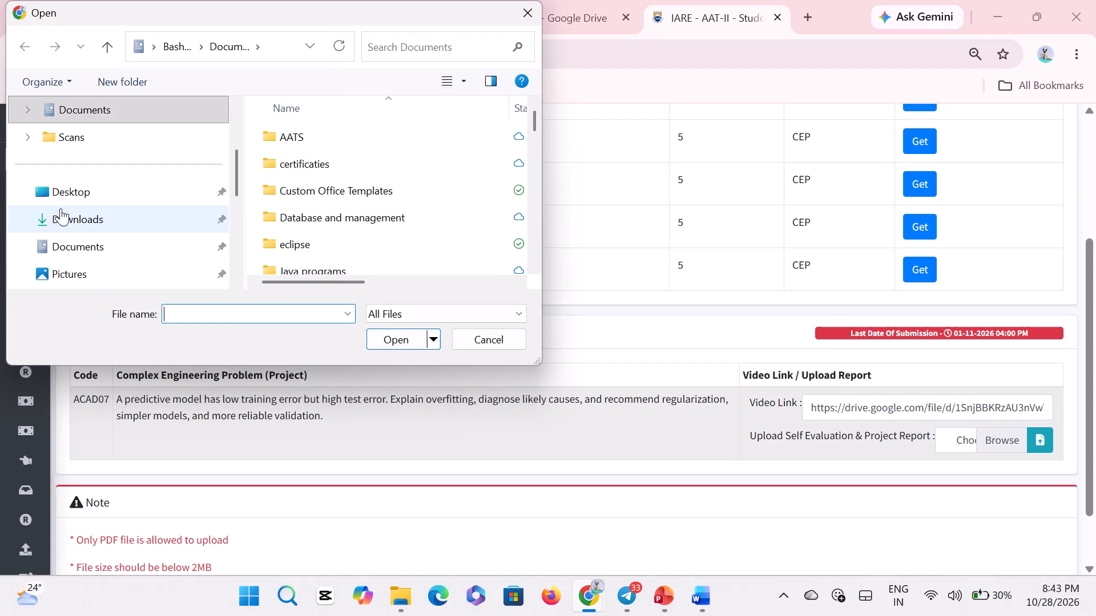
# Choose the sfds document PDF from the Desktop as the ACAD07 self evaluation and project report.
pyautogui.click(71, 191)
pyautogui.scroll(-6, 318, 219)
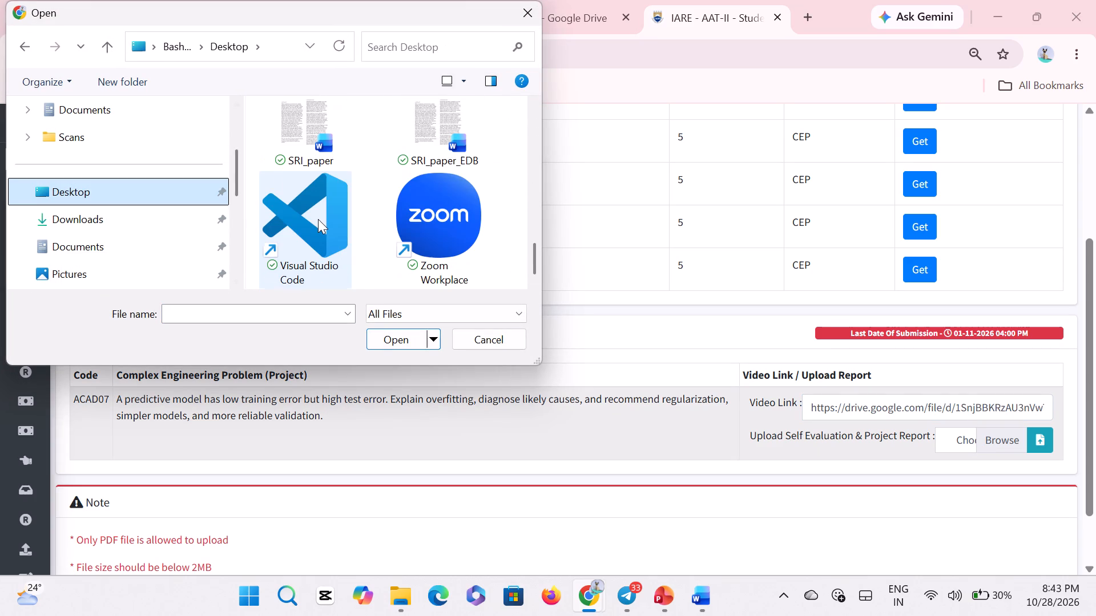
pyautogui.scroll(-2, 318, 219)
pyautogui.scroll(2, 318, 219)
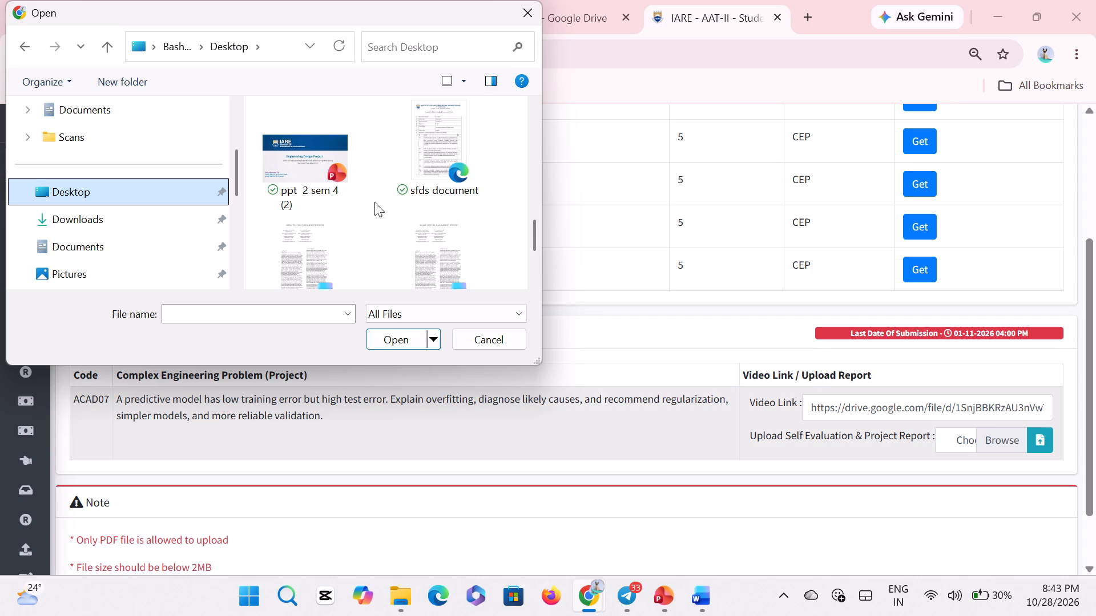
pyautogui.click(432, 188)
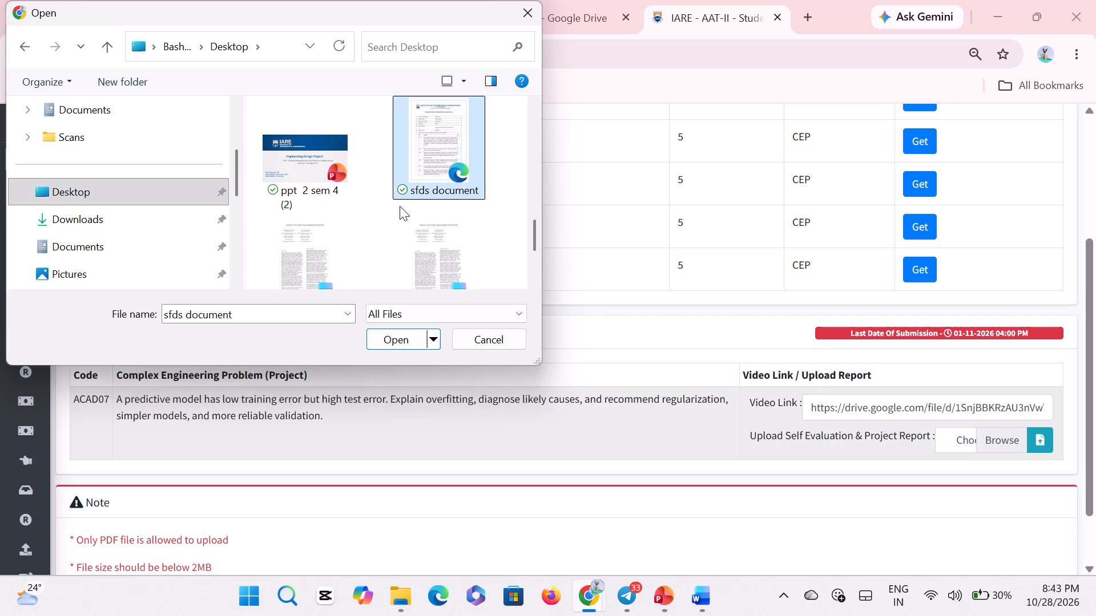
pyautogui.scroll(1, 400, 206)
pyautogui.scroll(-1, 400, 206)
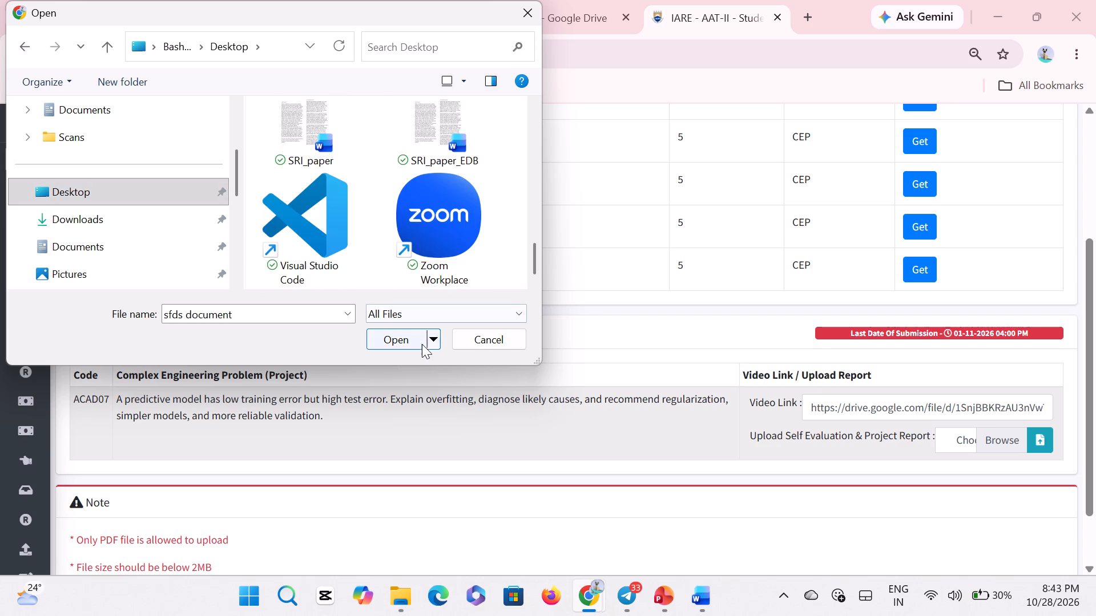
pyautogui.click(404, 338)
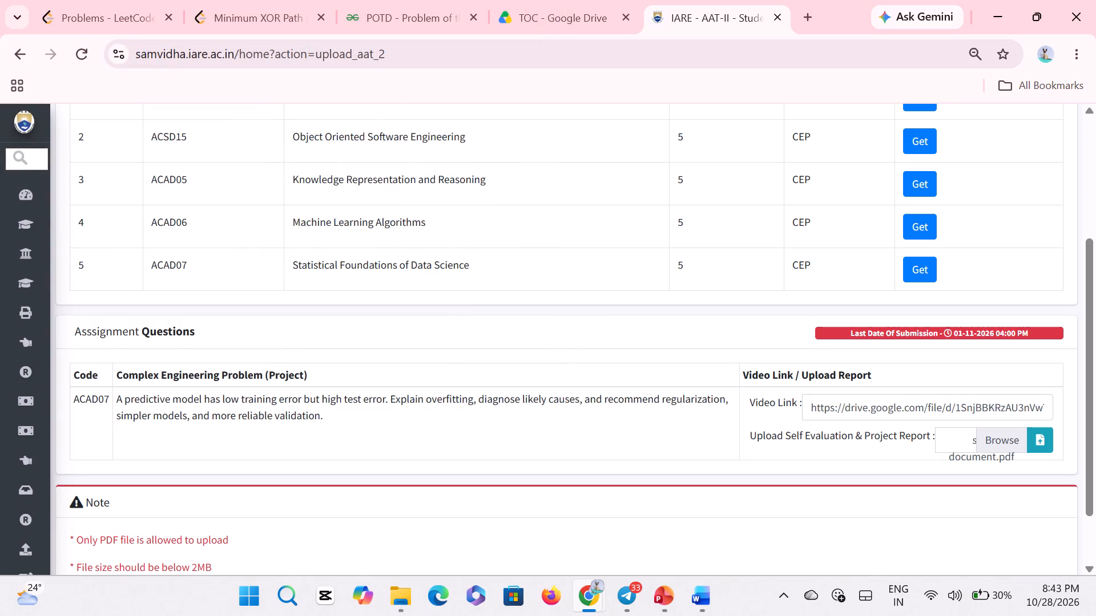
# Submit the video link and report for ACAD07, Statistical Foundations of Data Science.
pyautogui.click(1040, 444)
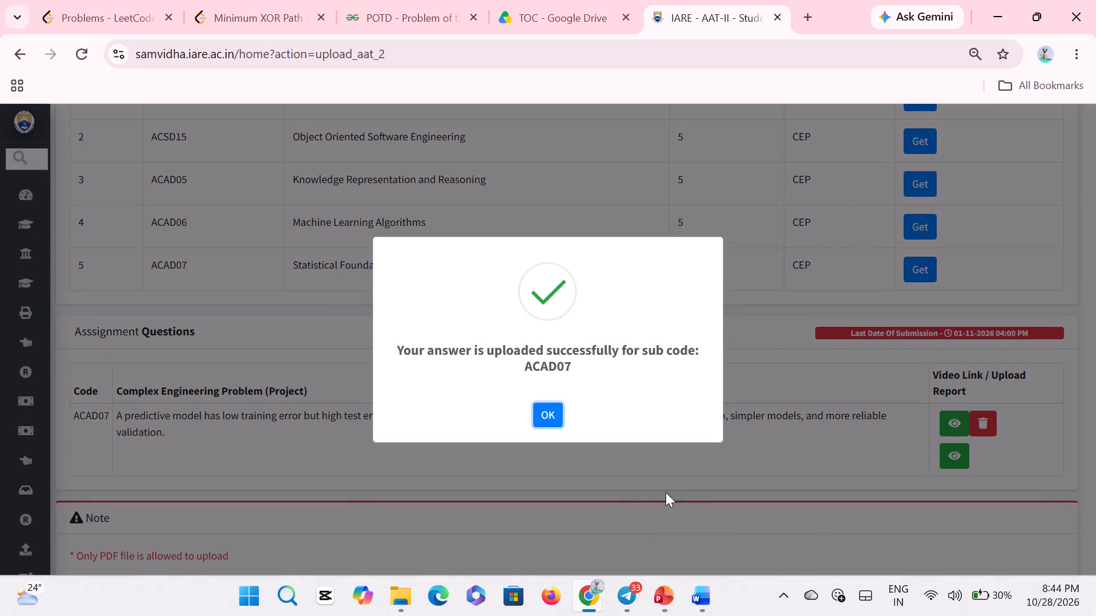
pyautogui.click(547, 416)
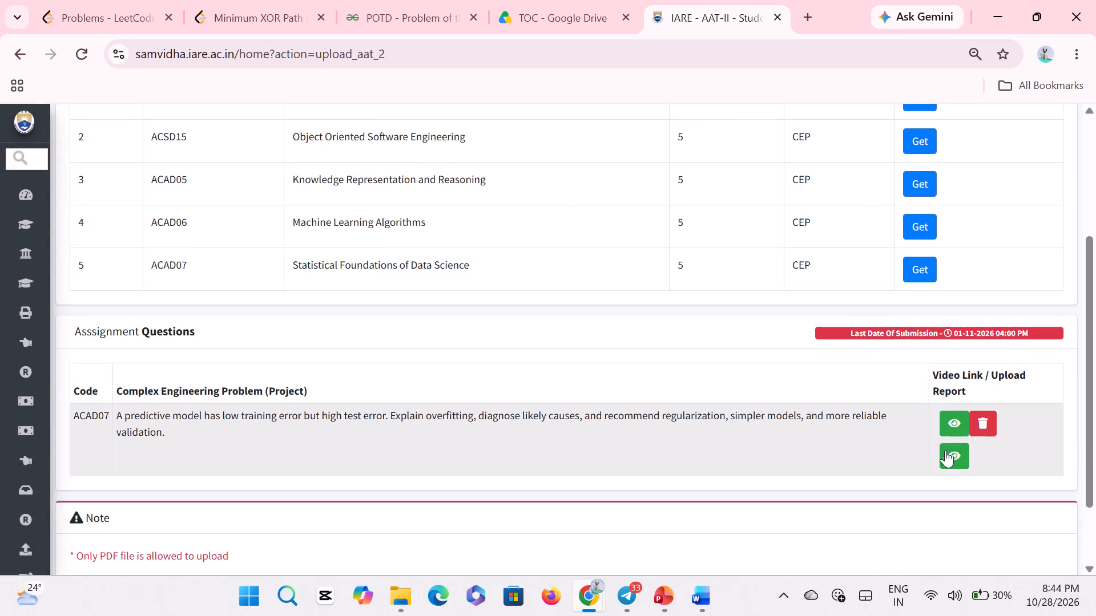
# Check that the submitted ACAD07 video link opens and plays sfds video.mp4, and return to the AAT-II page.
pyautogui.click(952, 427)
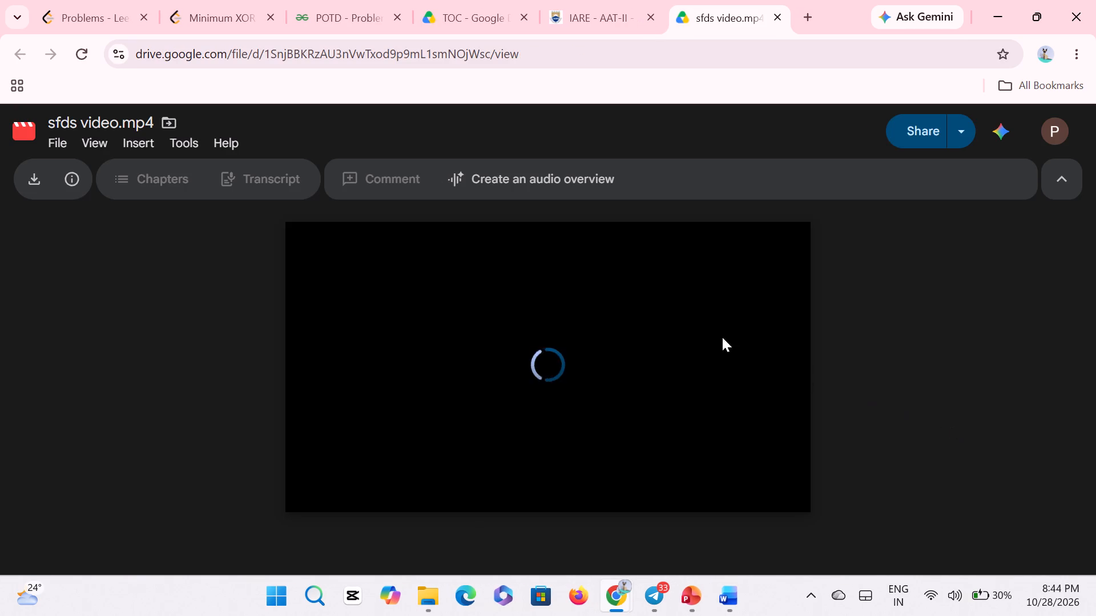
pyautogui.click(543, 374)
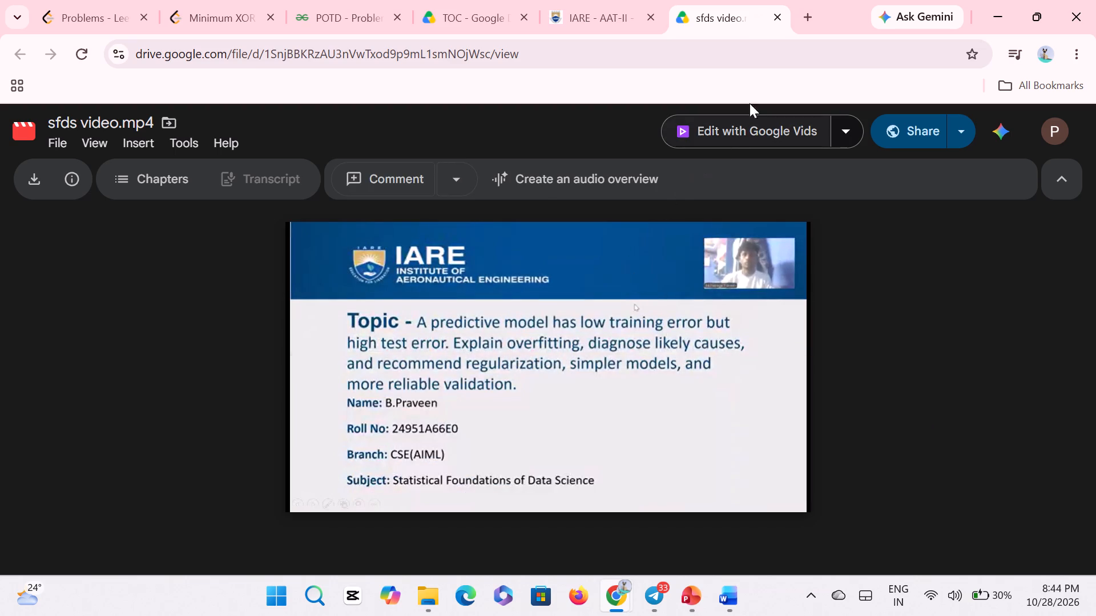
pyautogui.click(777, 20)
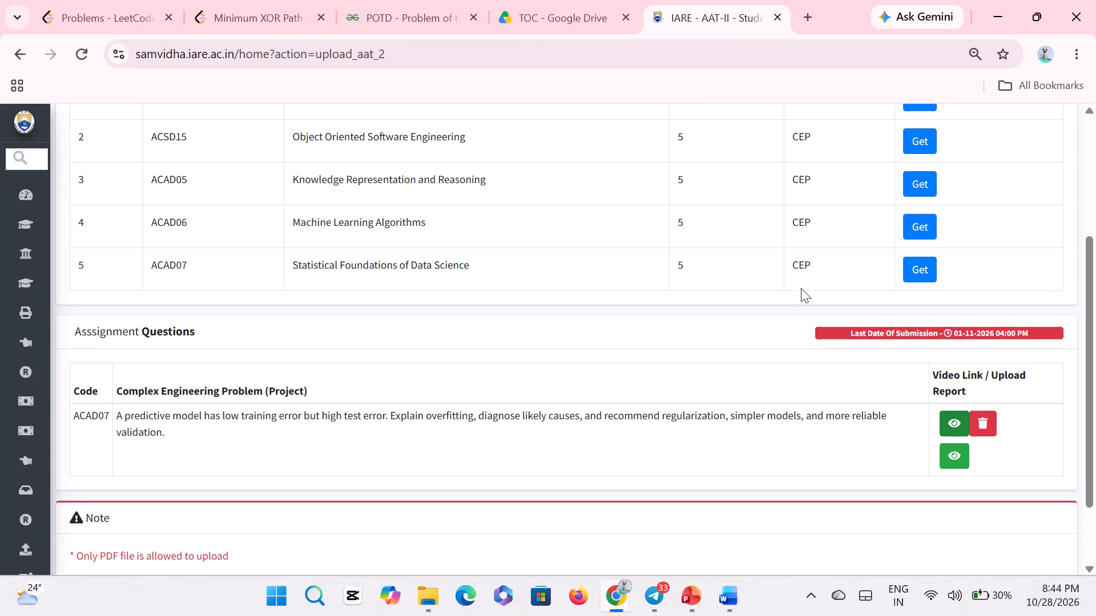
# Check the submitted ACAD07 report PDF, and return to the AAT-II page.
pyautogui.click(945, 458)
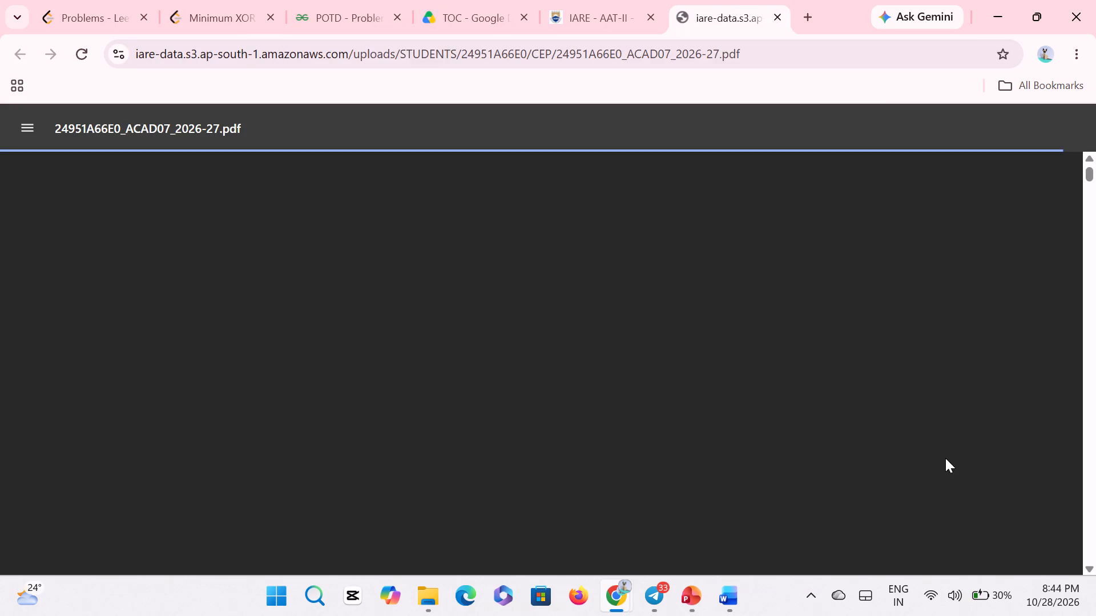
pyautogui.scroll(-15, 746, 394)
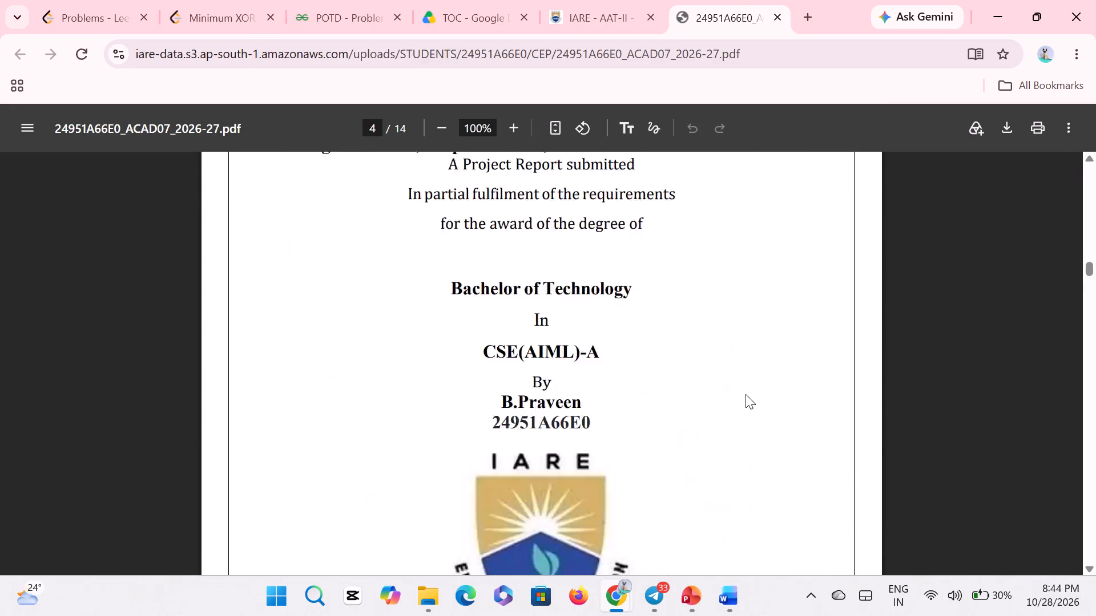
pyautogui.click(778, 17)
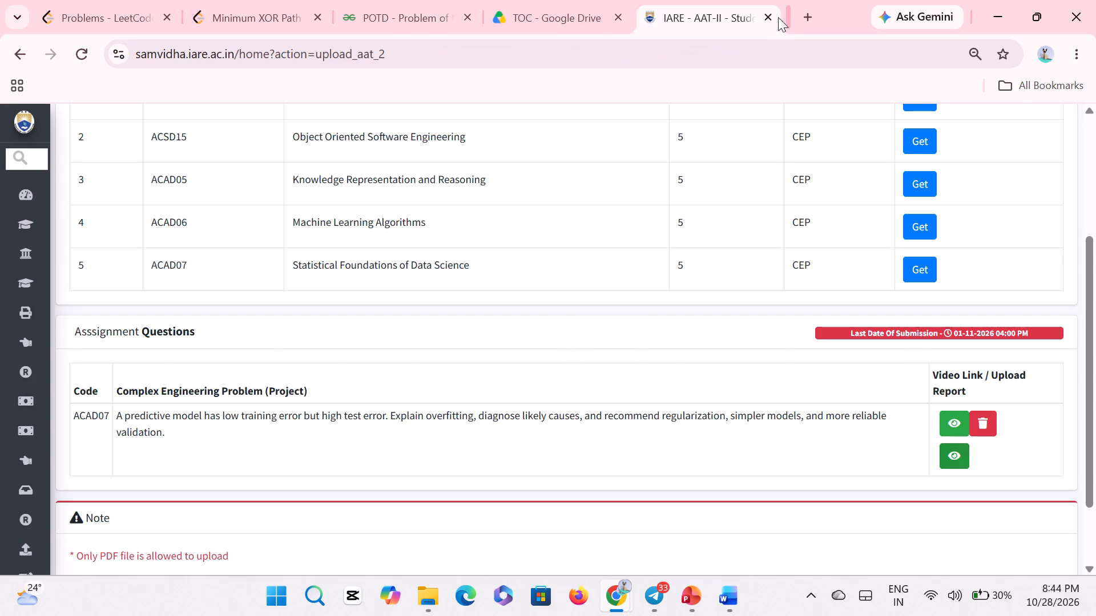
# Open the Continuous Internal Assessment (CIA) Marks page of the student portal.
pyautogui.scroll(4, 762, 269)
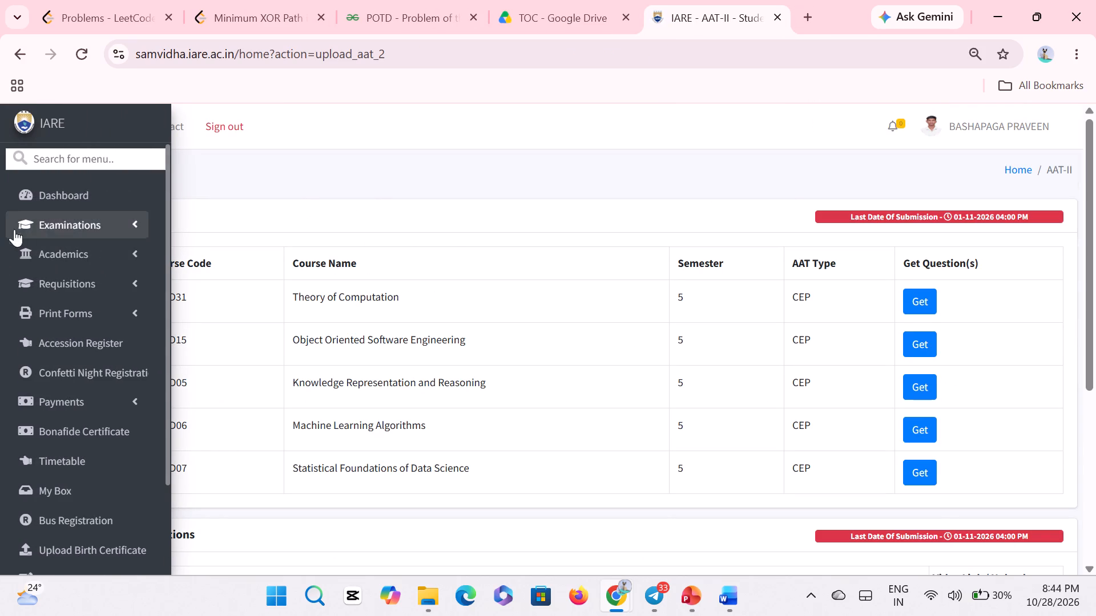
pyautogui.click(65, 206)
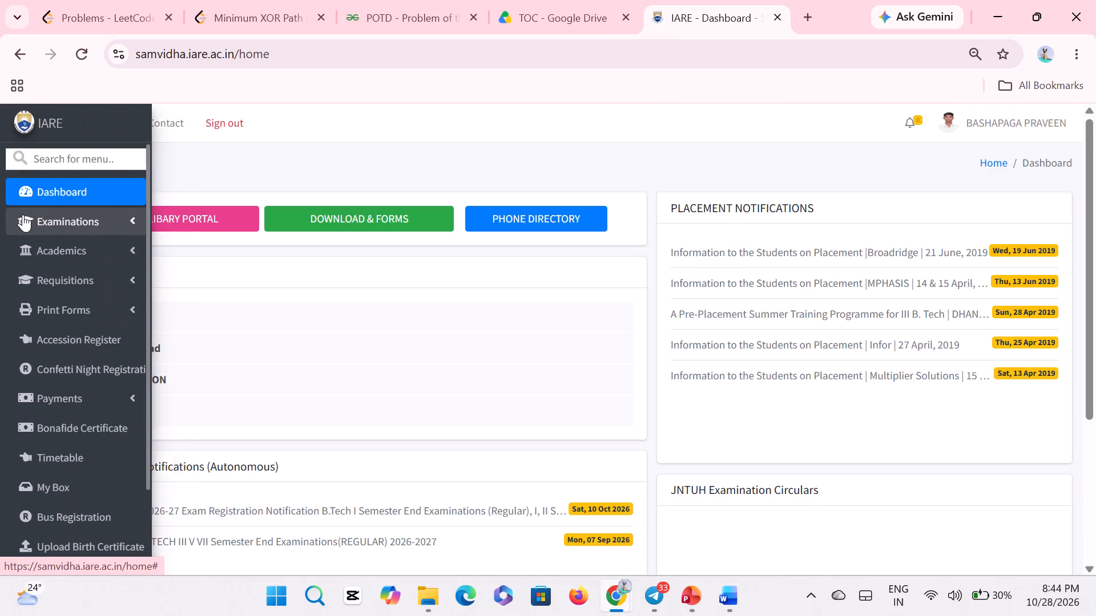
pyautogui.click(65, 224)
pyautogui.click(78, 265)
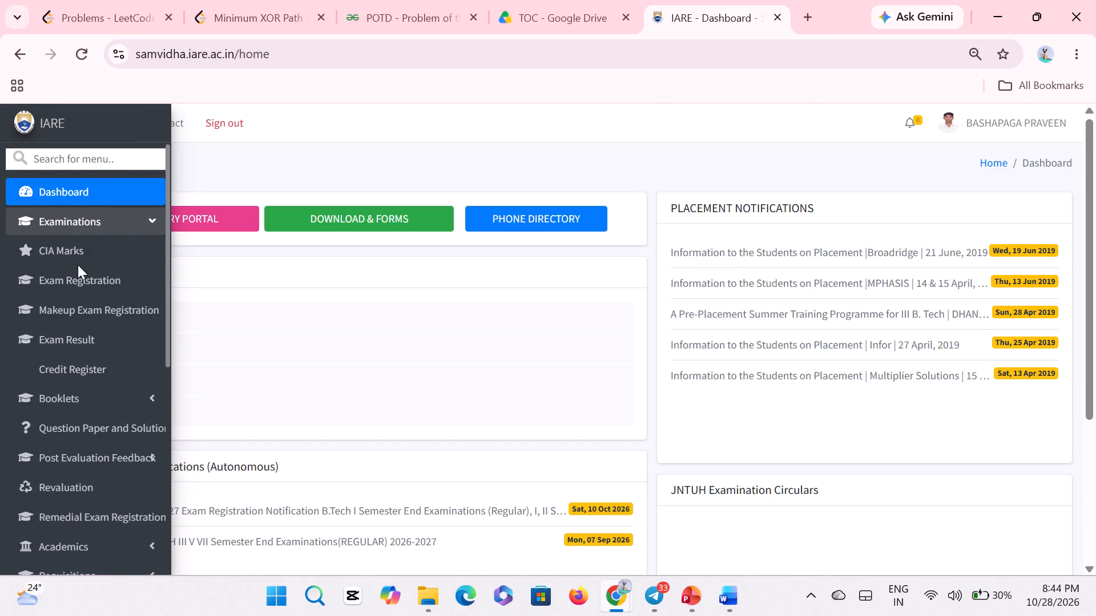
pyautogui.click(78, 249)
# Examine the Semester 5 theory and laboratory marks and the Semester 4 theory marks on the CIA Marks page.
pyautogui.scroll(-2, 320, 396)
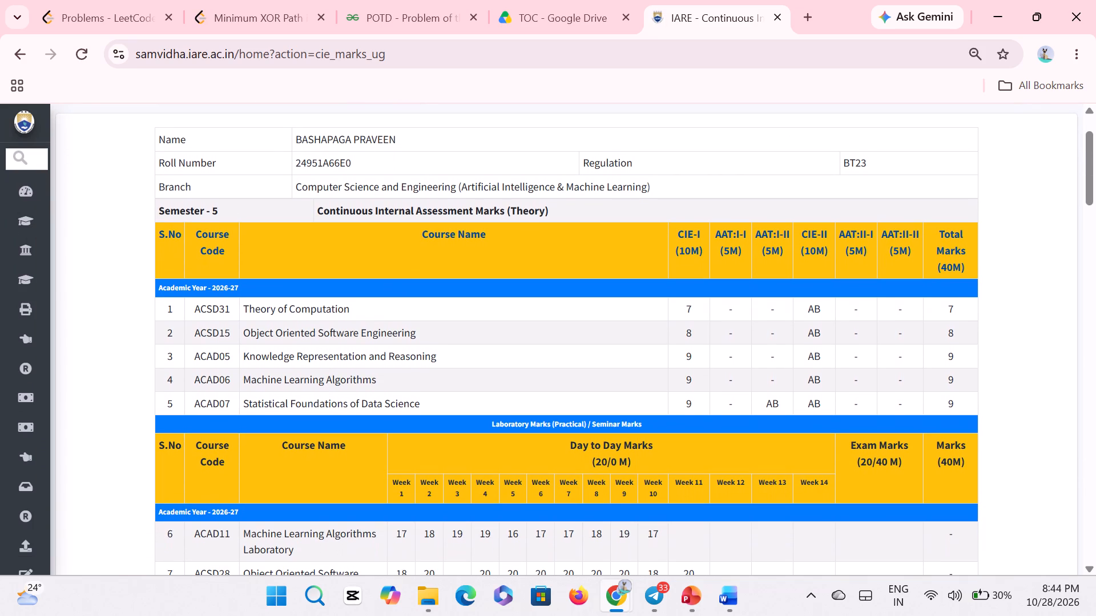
pyautogui.scroll(-2, 320, 396)
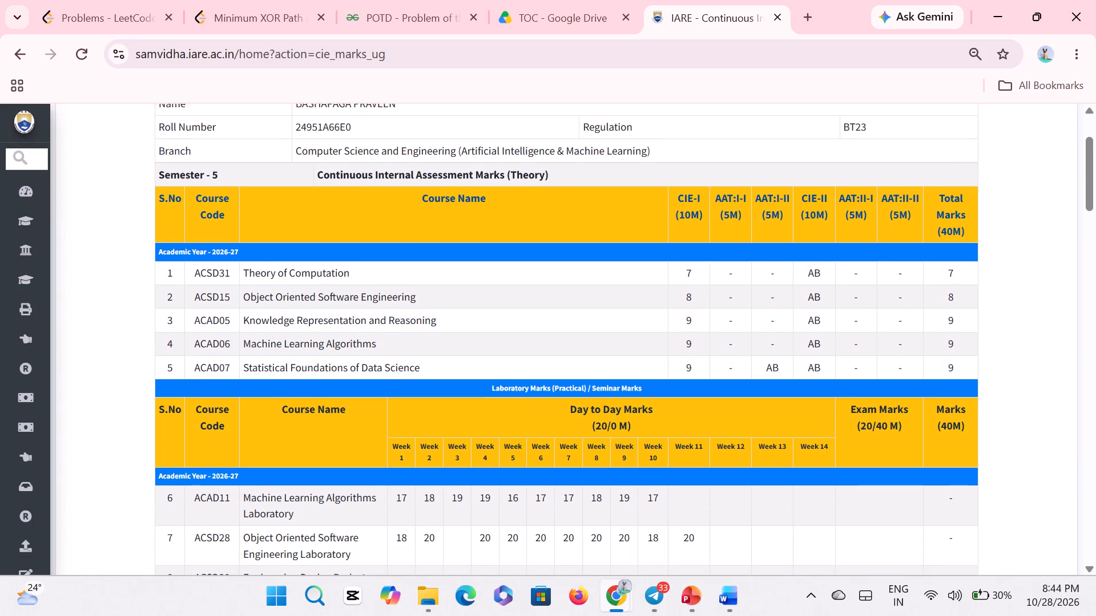
pyautogui.scroll(-3, 320, 396)
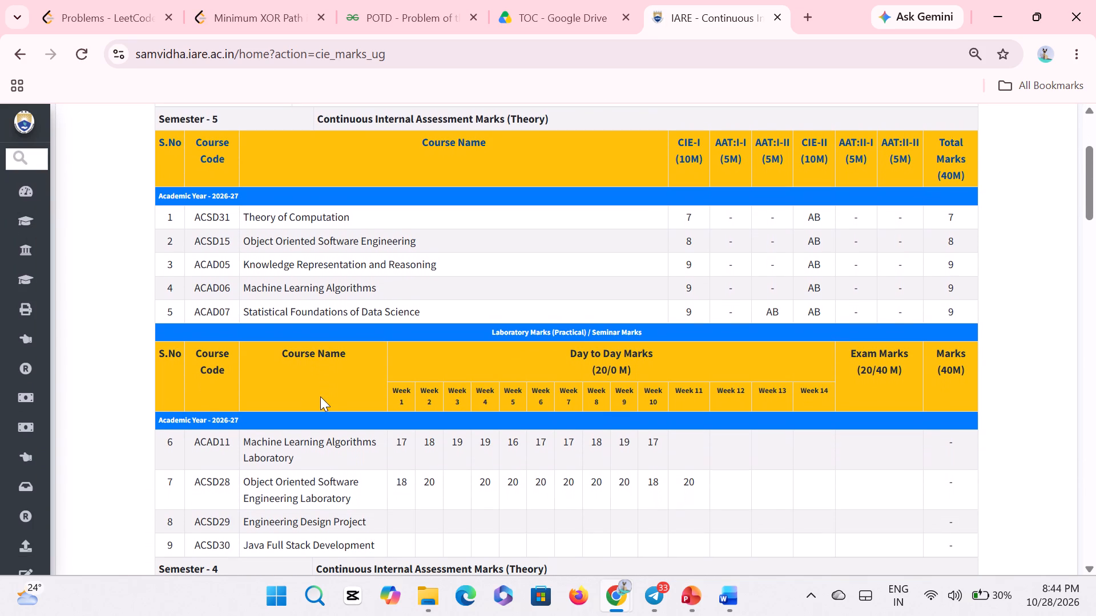
pyautogui.scroll(-1, 320, 396)
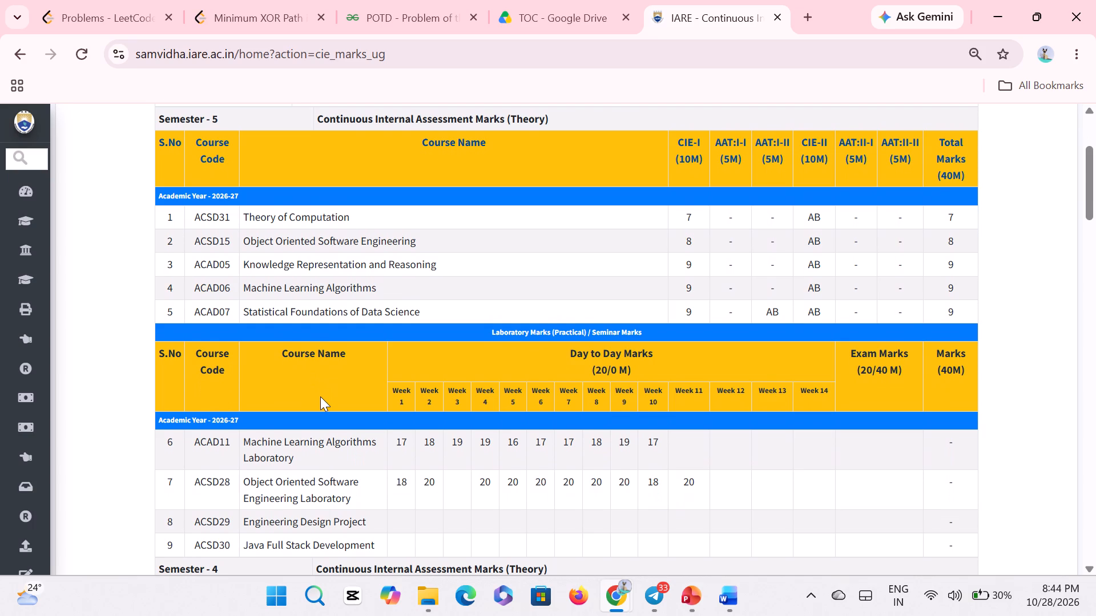
pyautogui.scroll(-3, 320, 396)
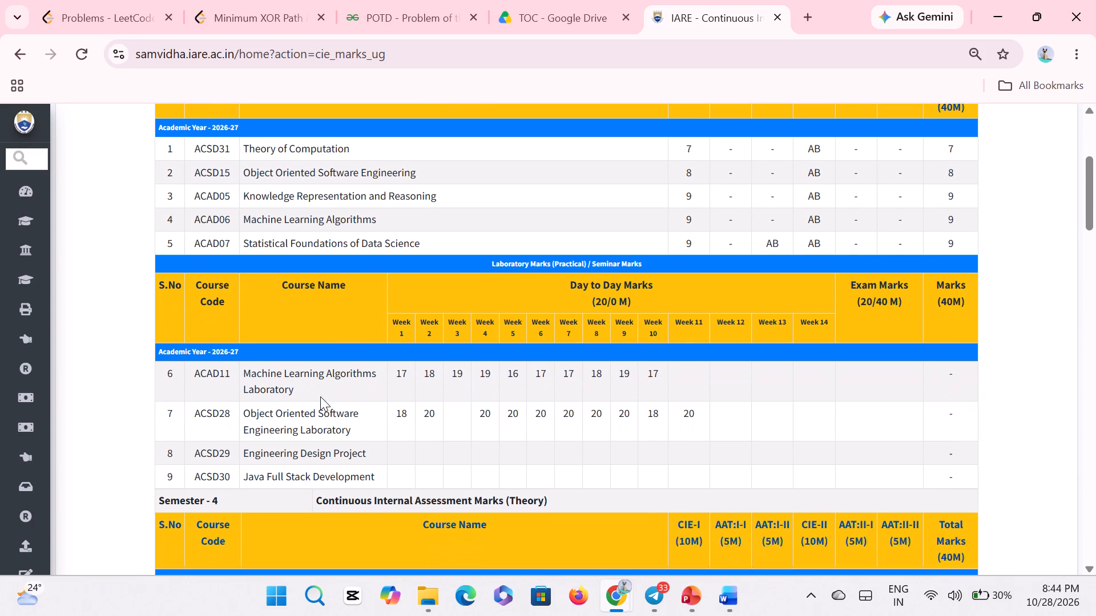
pyautogui.scroll(-2, 320, 396)
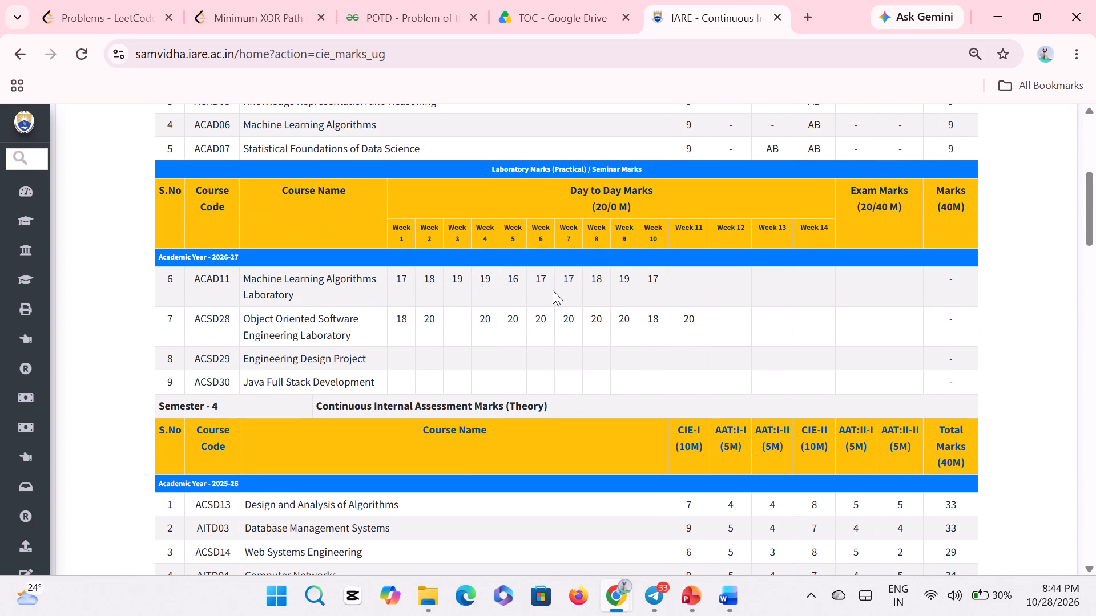
pyautogui.scroll(-1, 553, 290)
pyautogui.scroll(1, 553, 290)
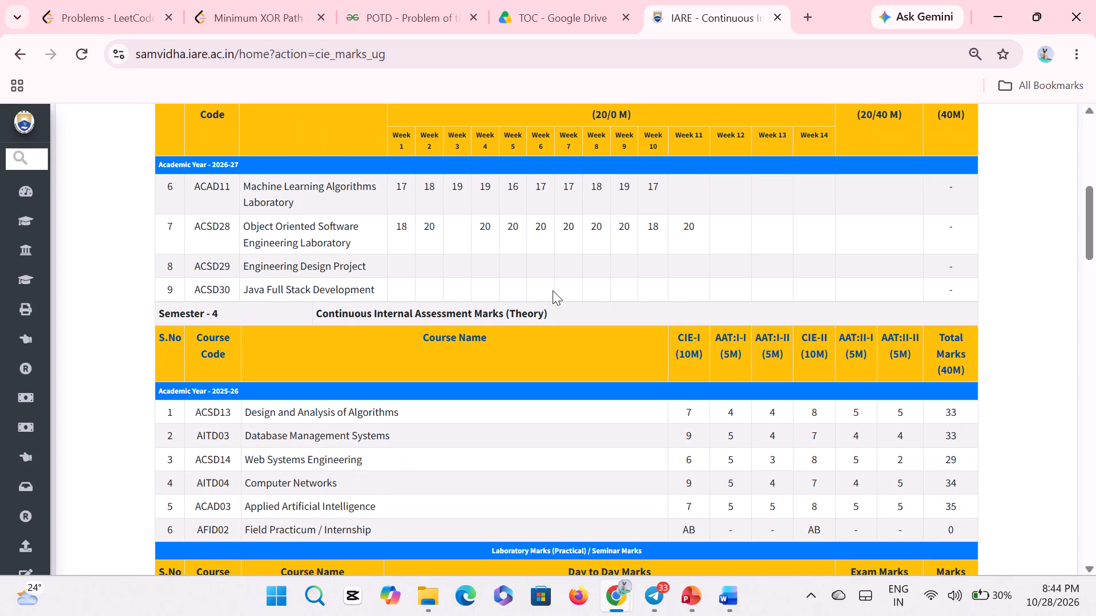
pyautogui.scroll(1, 553, 290)
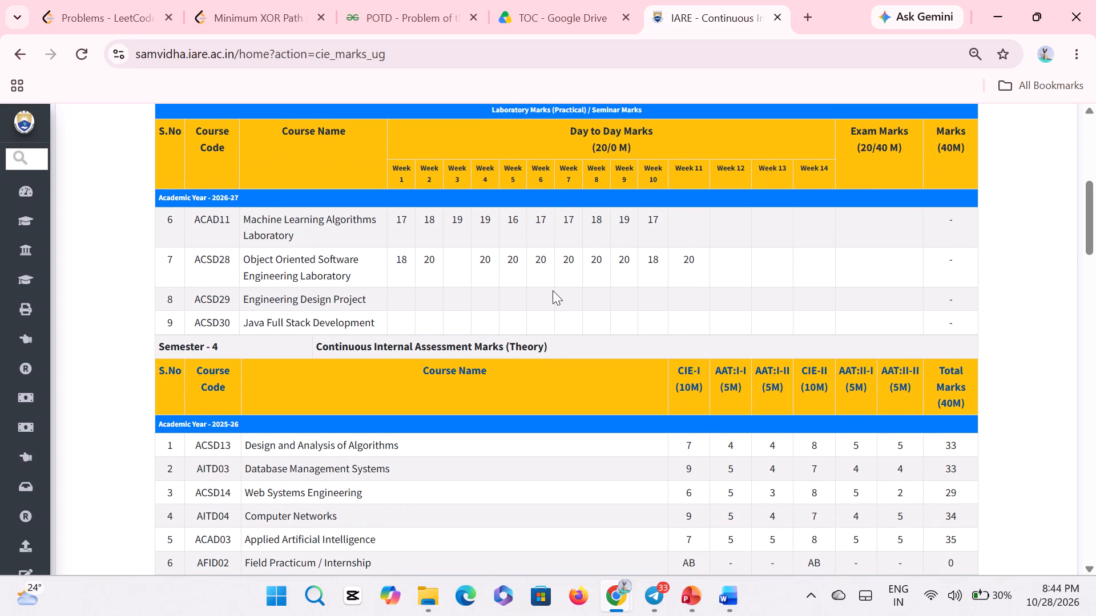